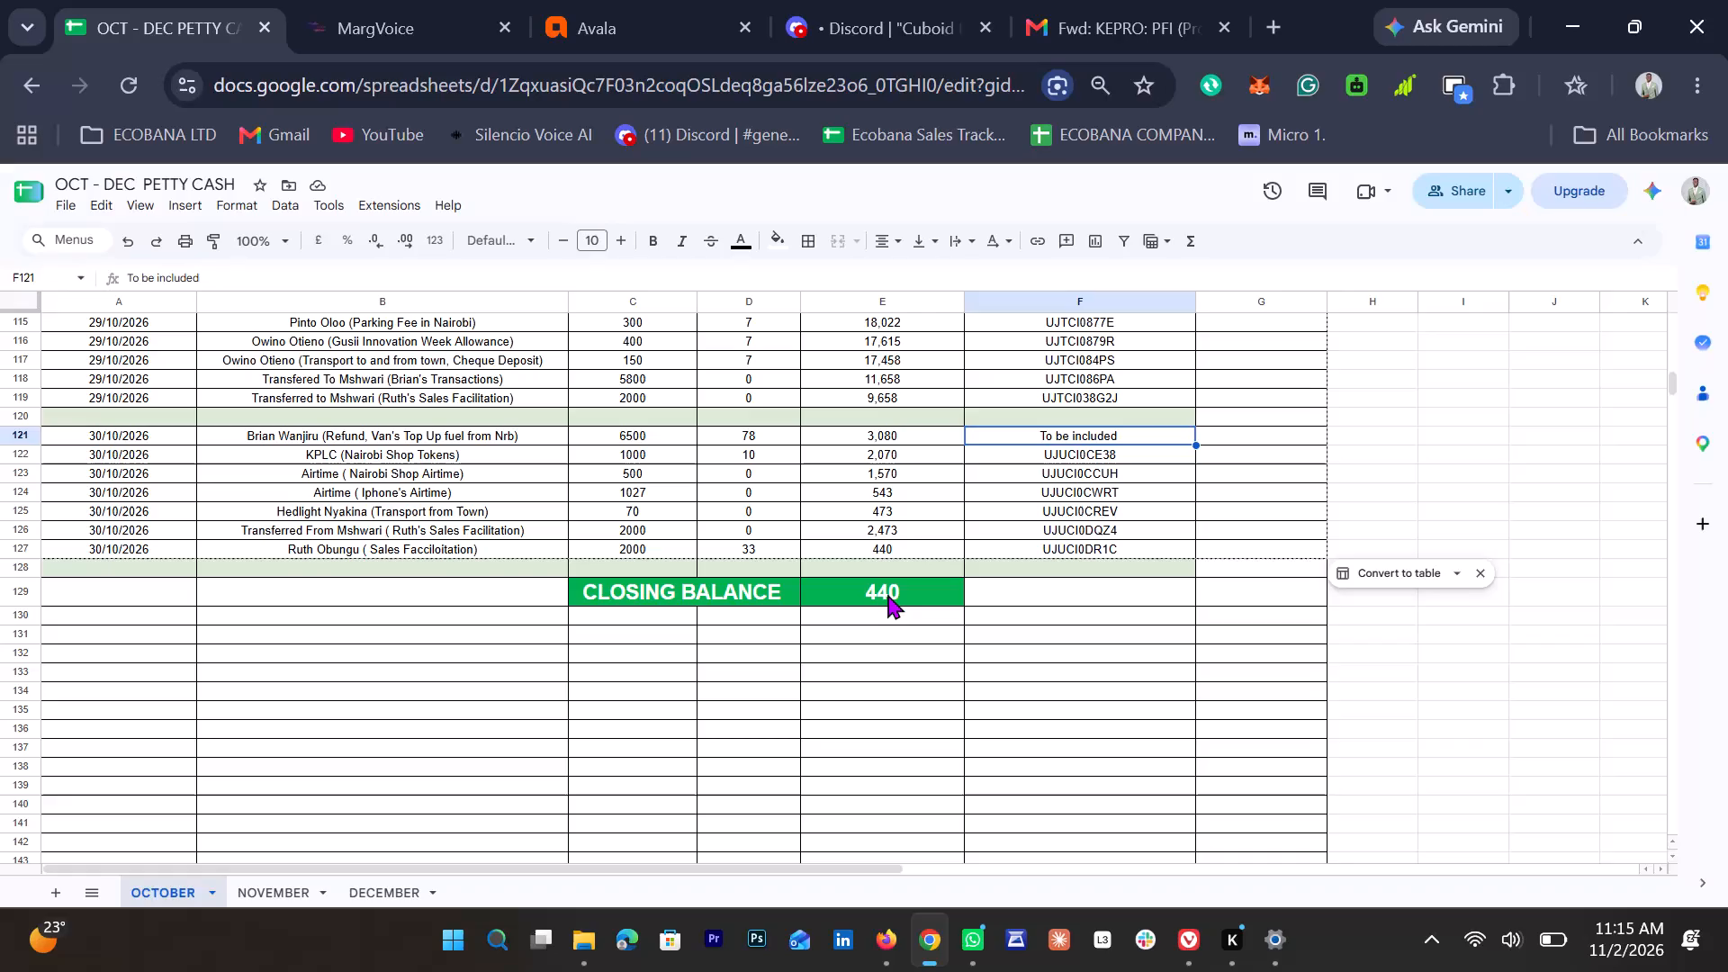
Review the 28 to 30 October petty cash entries above the closing balance and select the amount of the last 30/10/2026 transaction.
scroll(642, 536, "up", 1)
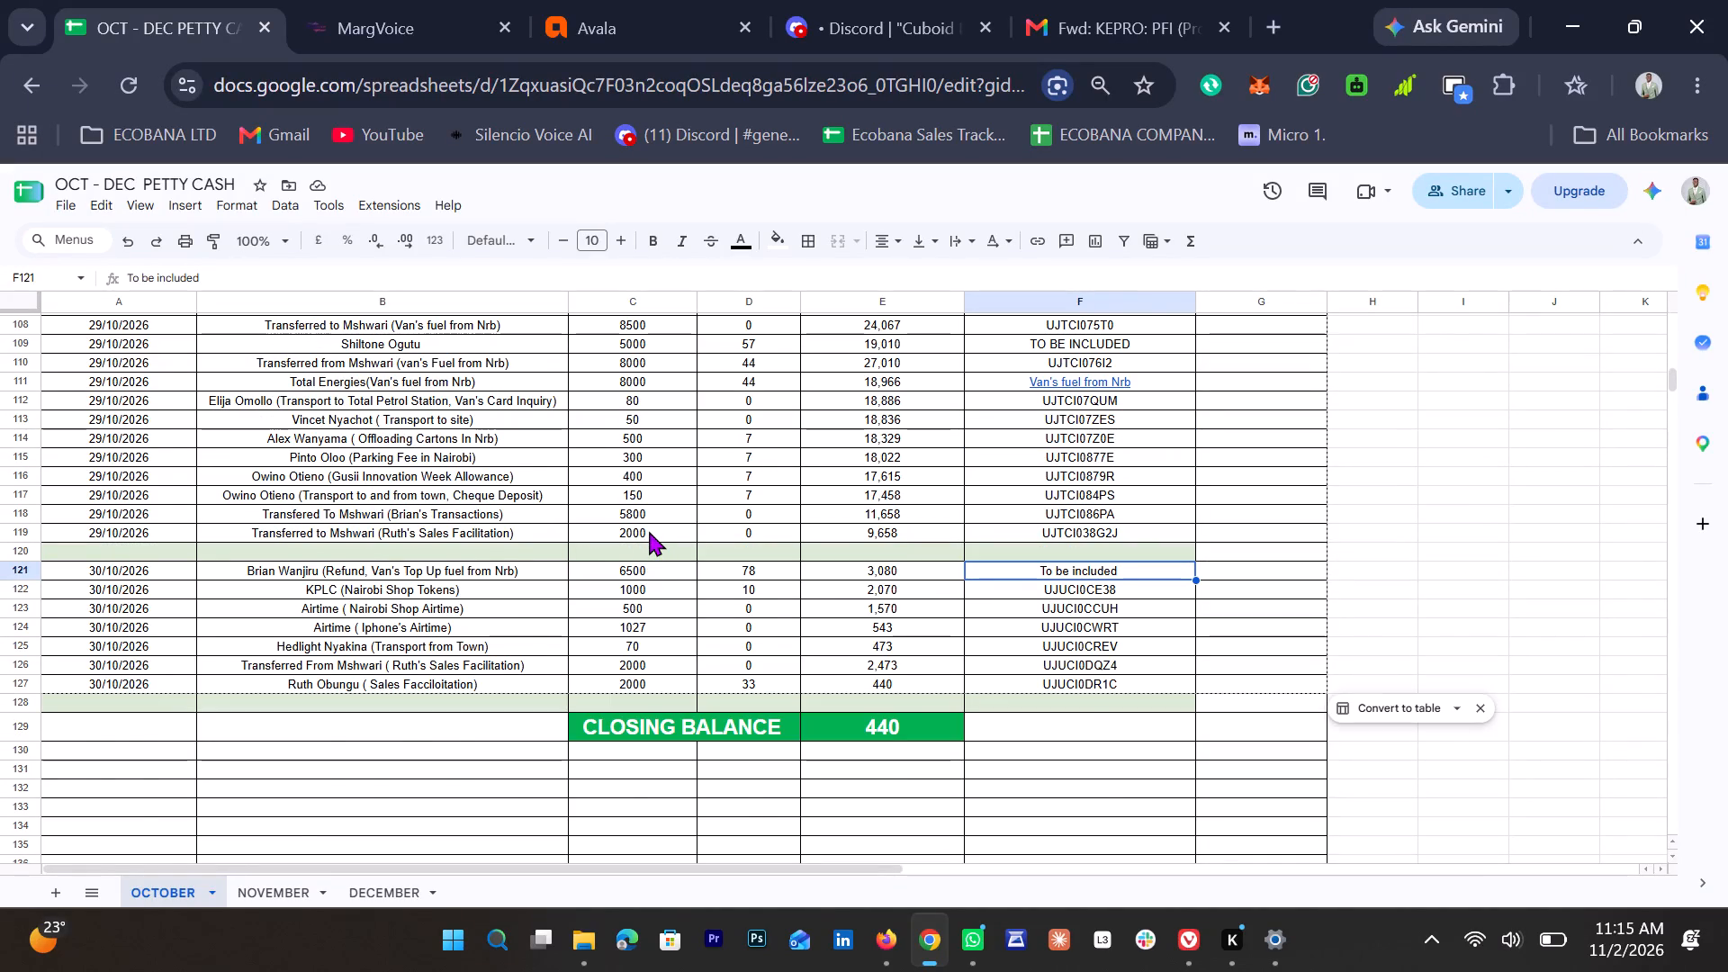
scroll(649, 531, "up", 1)
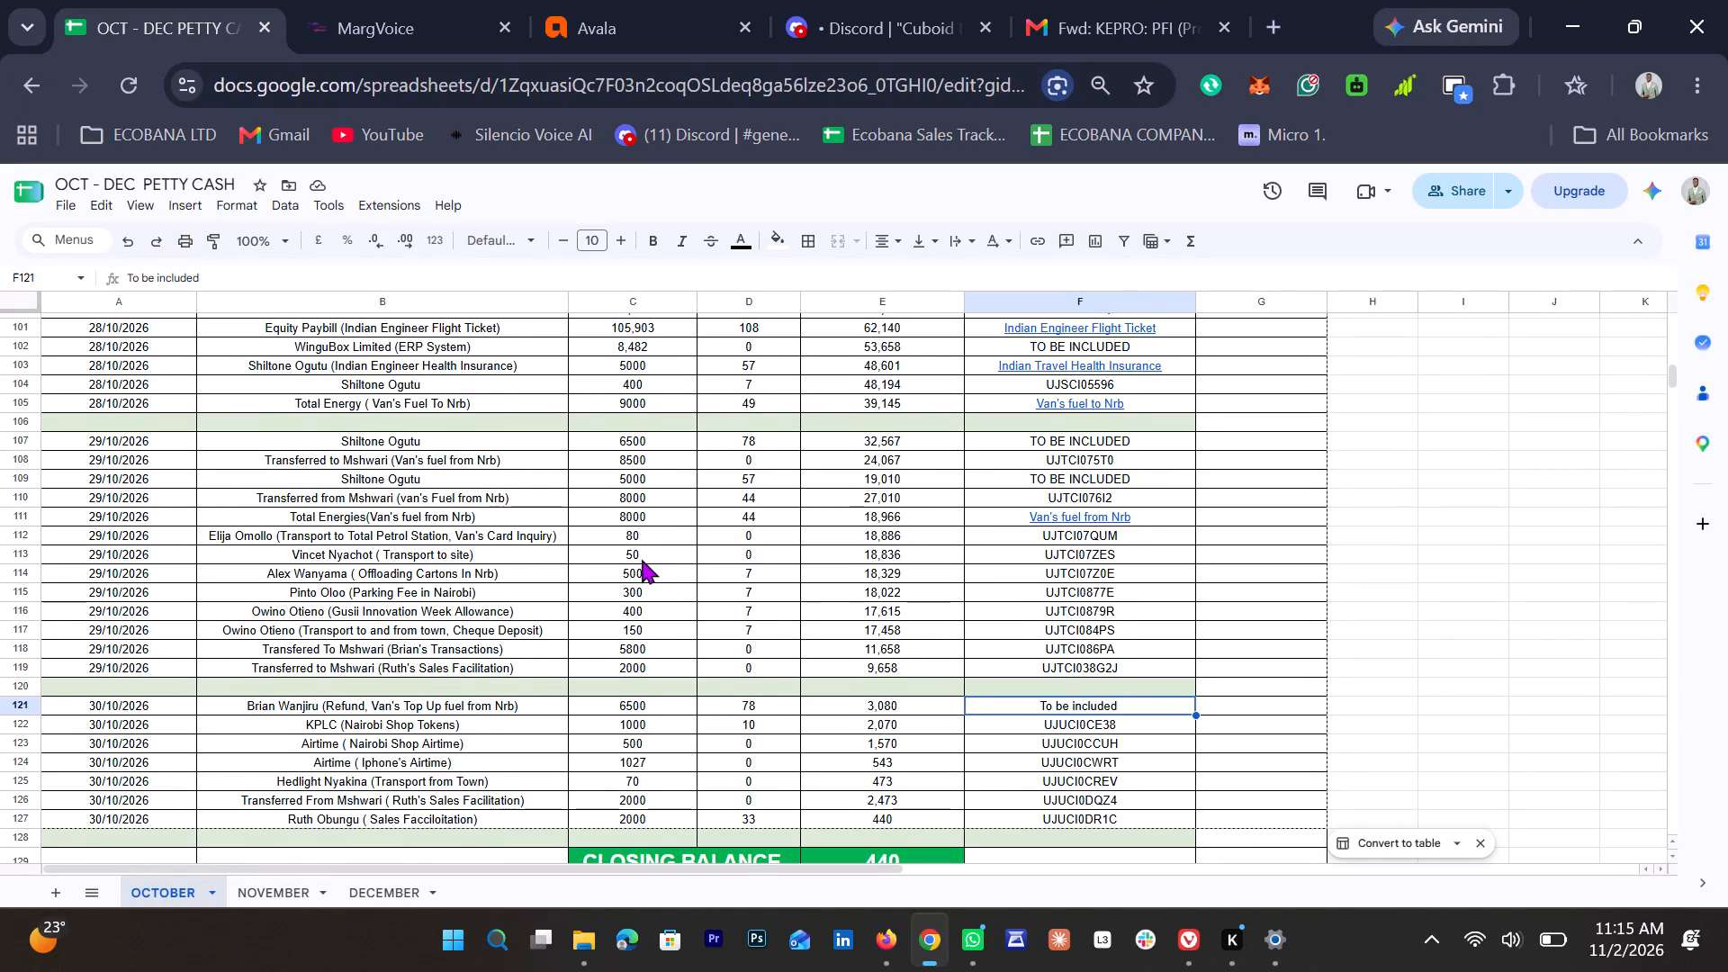
scroll(642, 558, "up", 1)
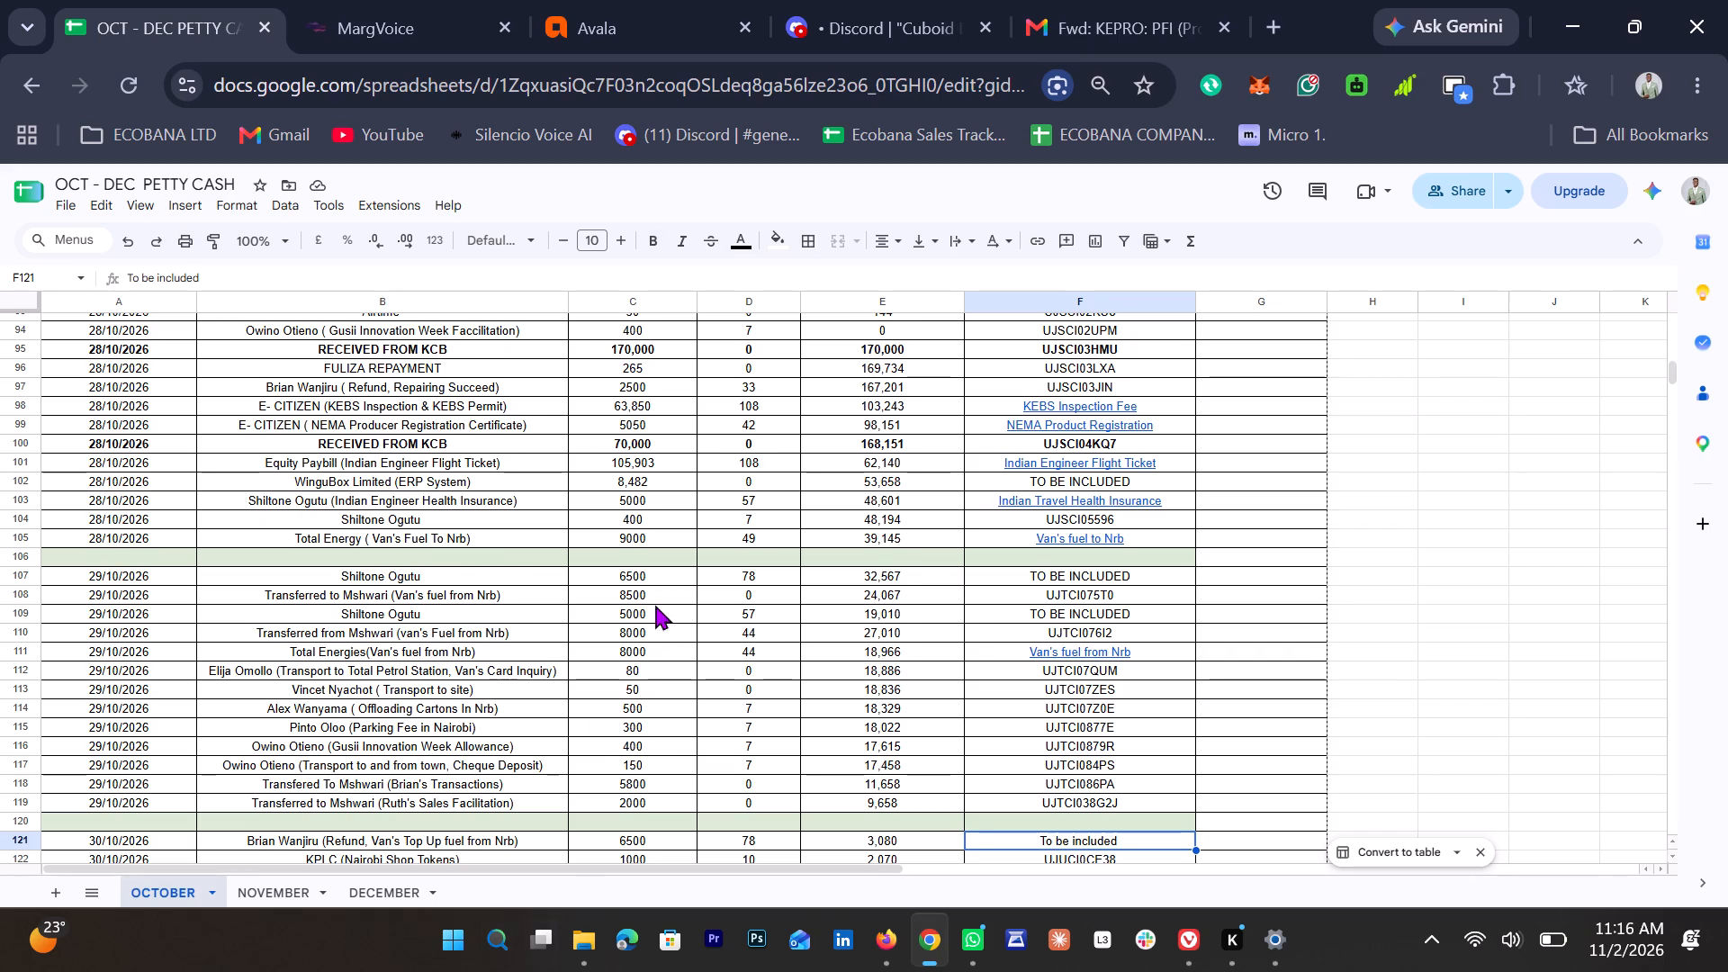
scroll(655, 605, "down", 2)
left_click(656, 686)
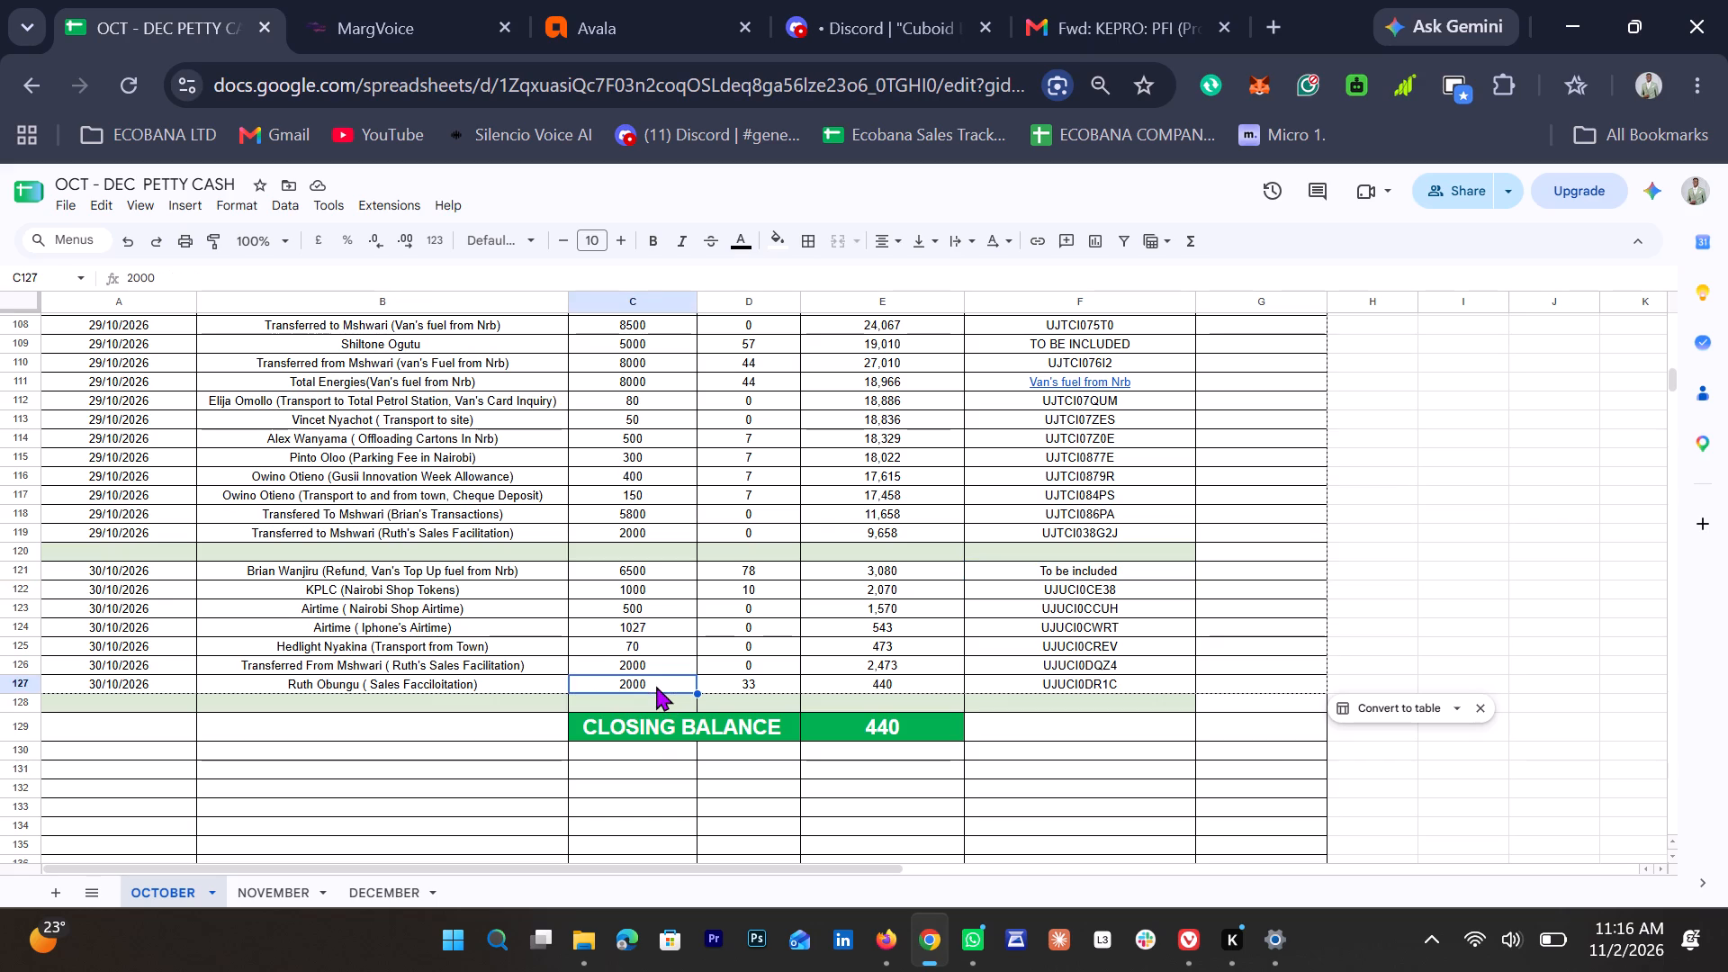
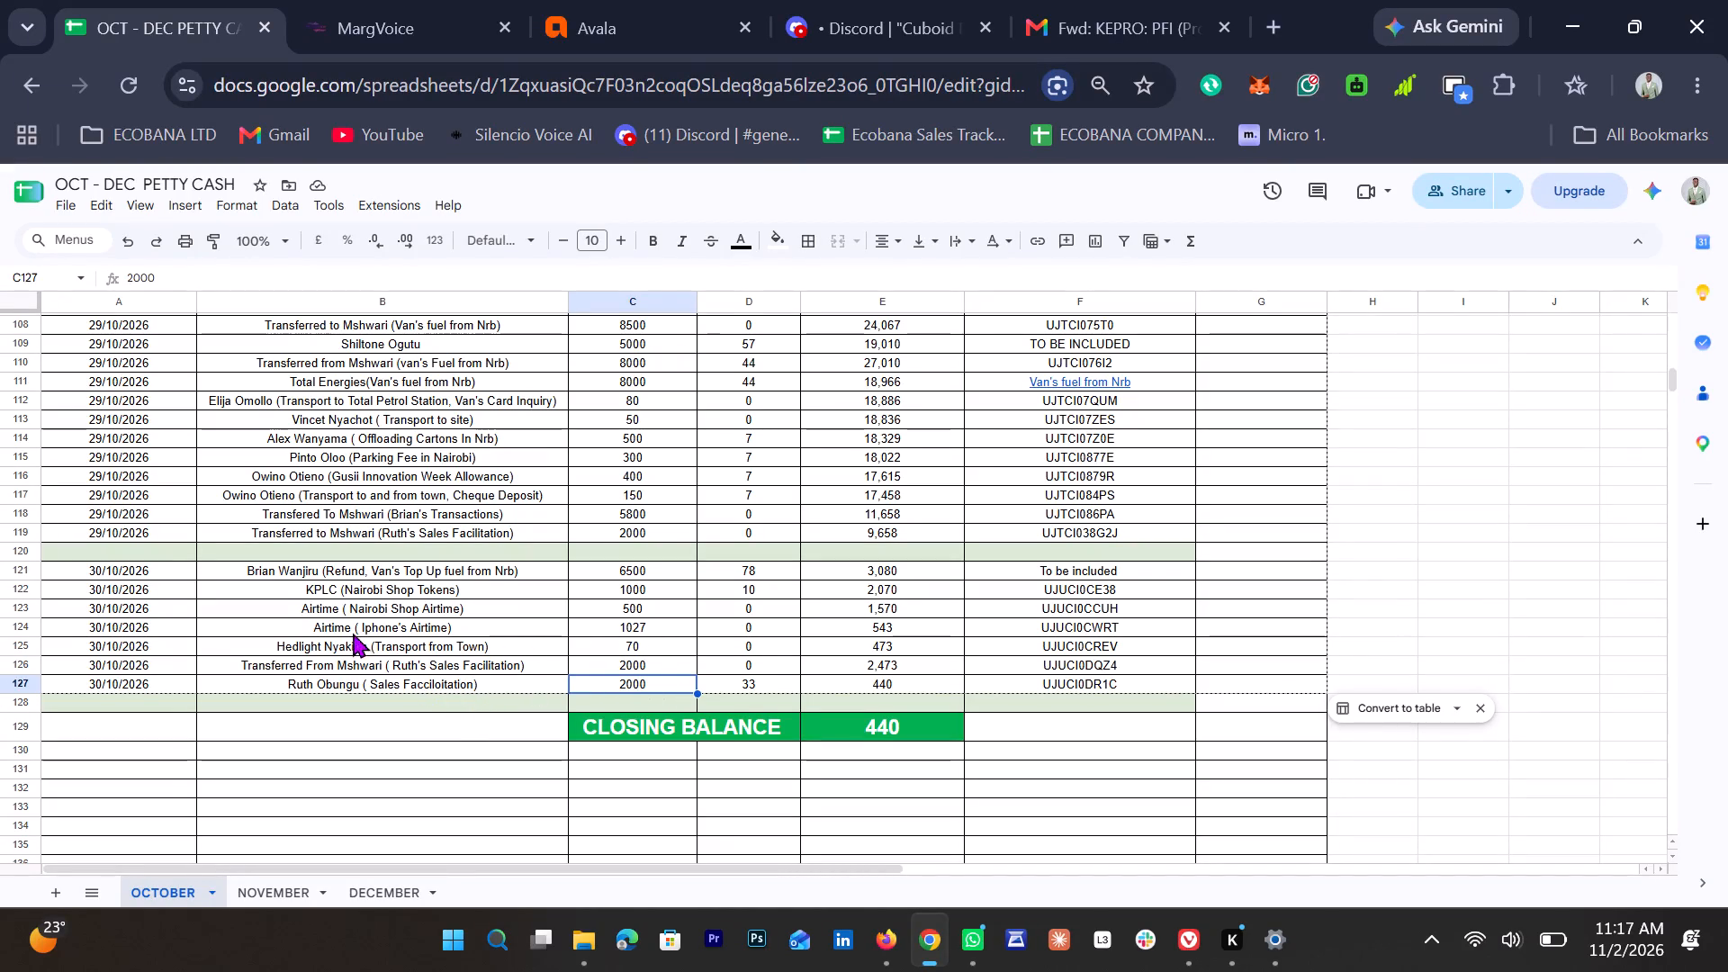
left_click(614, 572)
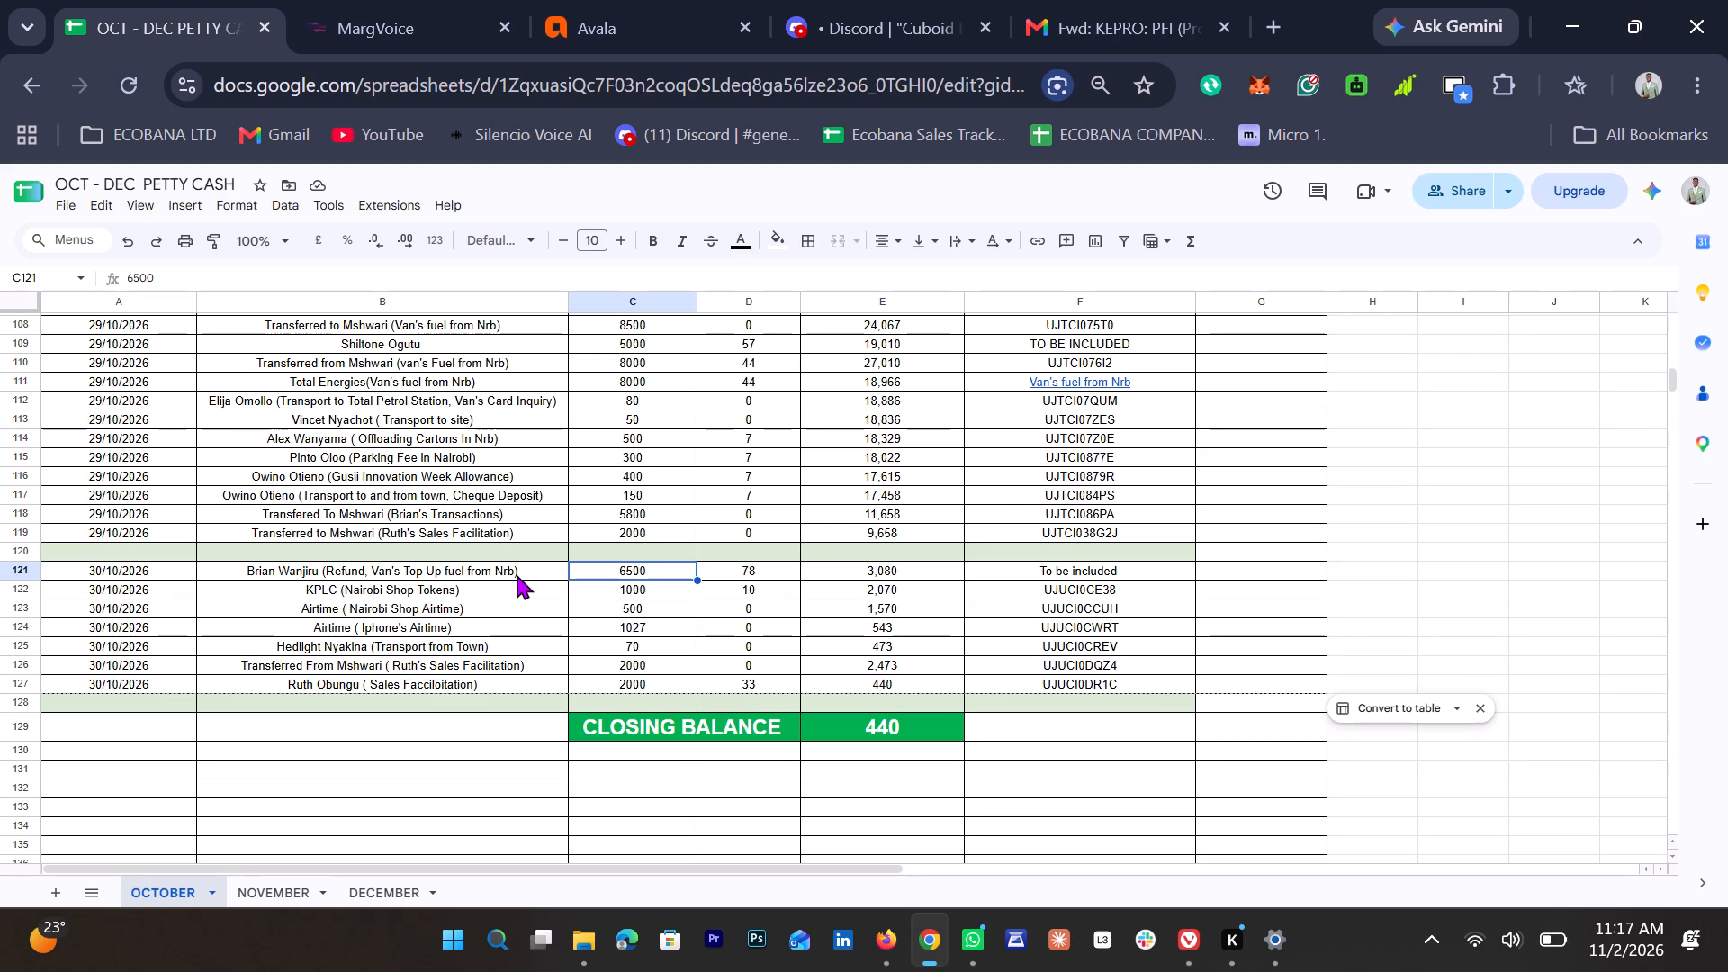
On the NOVEMBER sheet, enter the date 2/11/2026 in the first three transaction rows, A5 to A7.
left_click(278, 887)
scroll(439, 665, "up", 3)
scroll(439, 664, "down", 3)
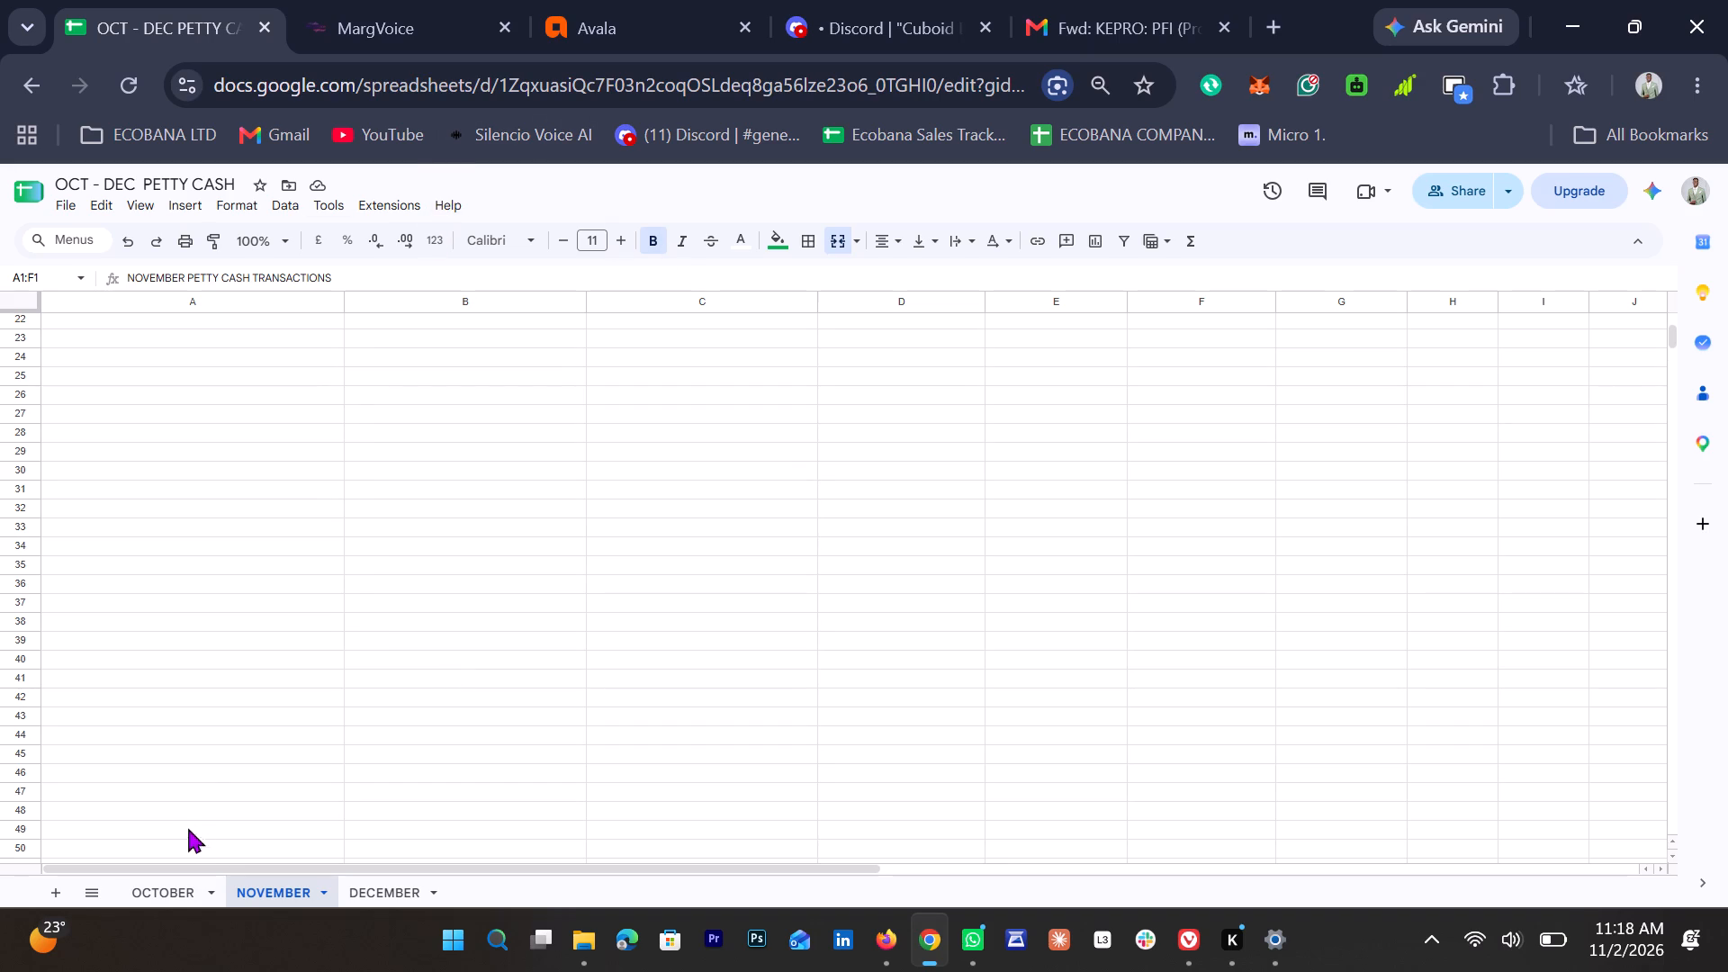
scroll(530, 454, "up", 13)
left_click(245, 412)
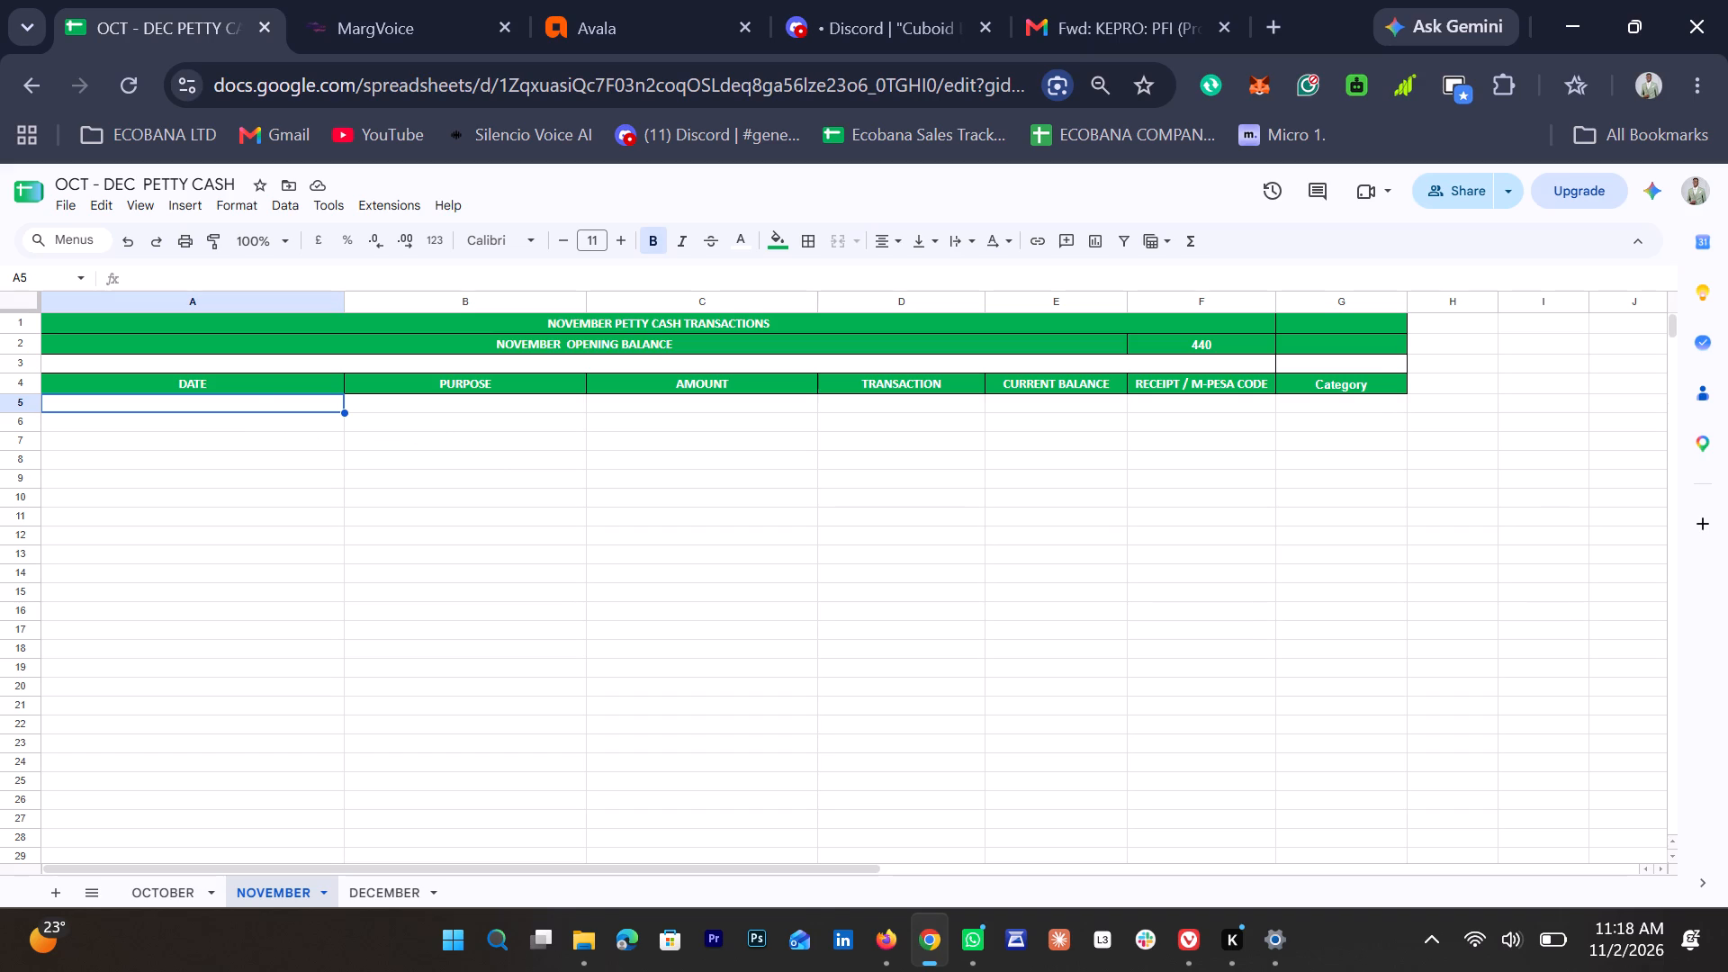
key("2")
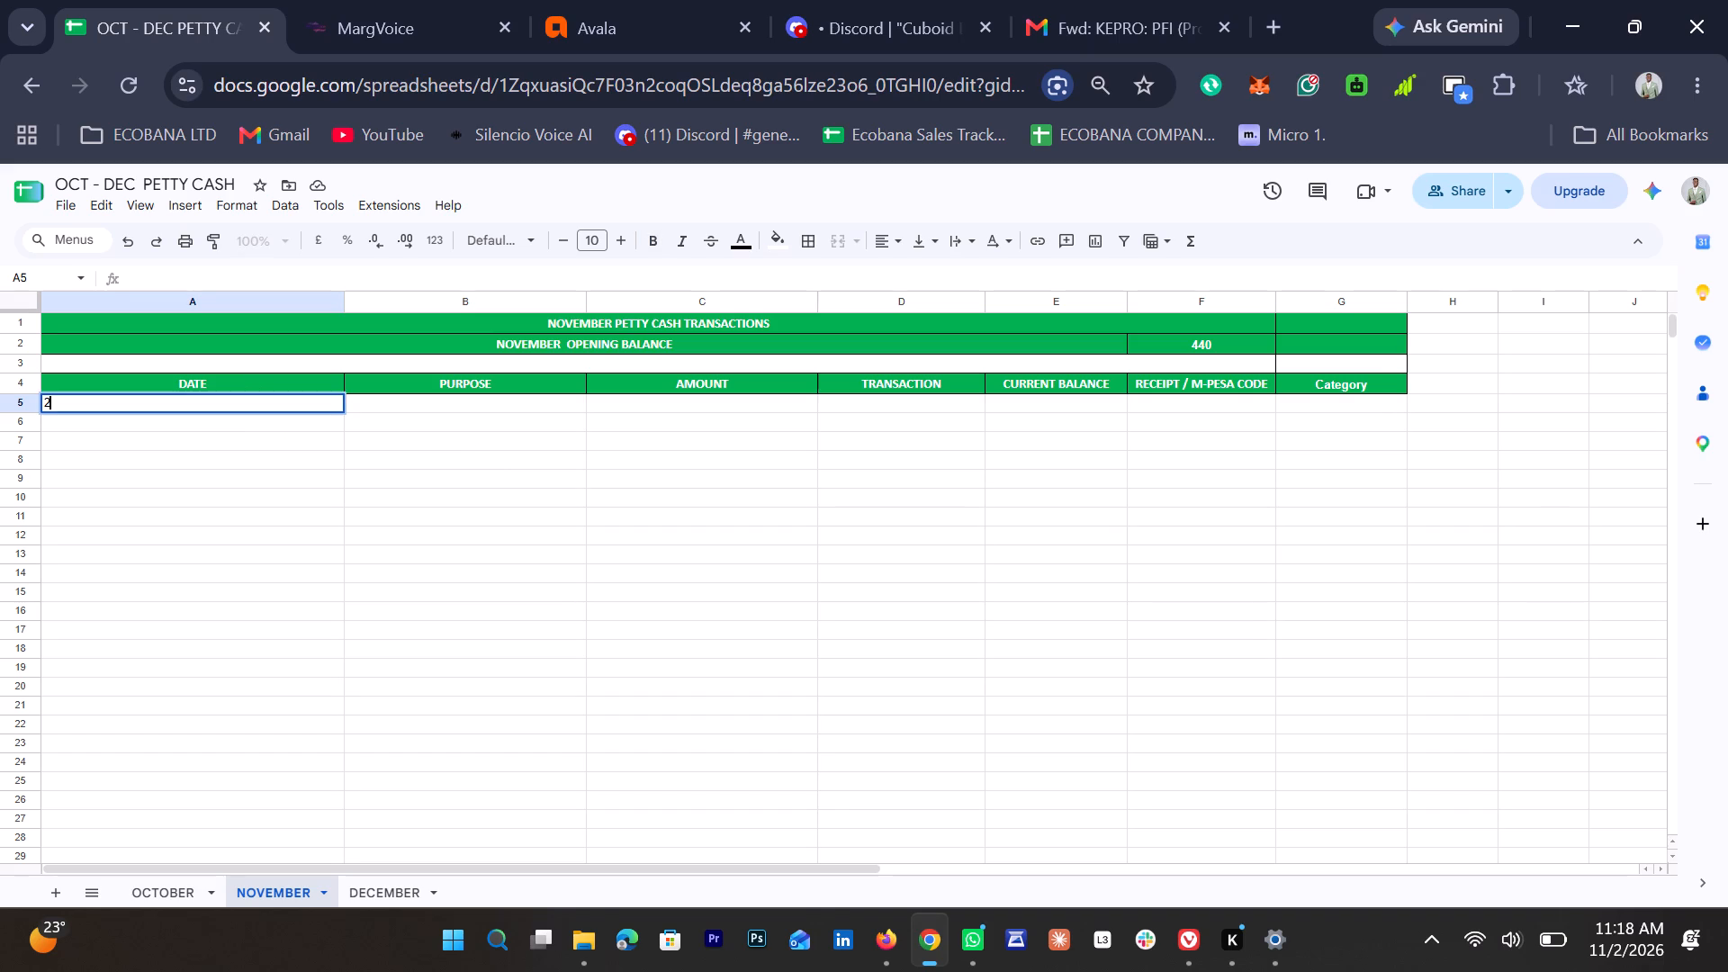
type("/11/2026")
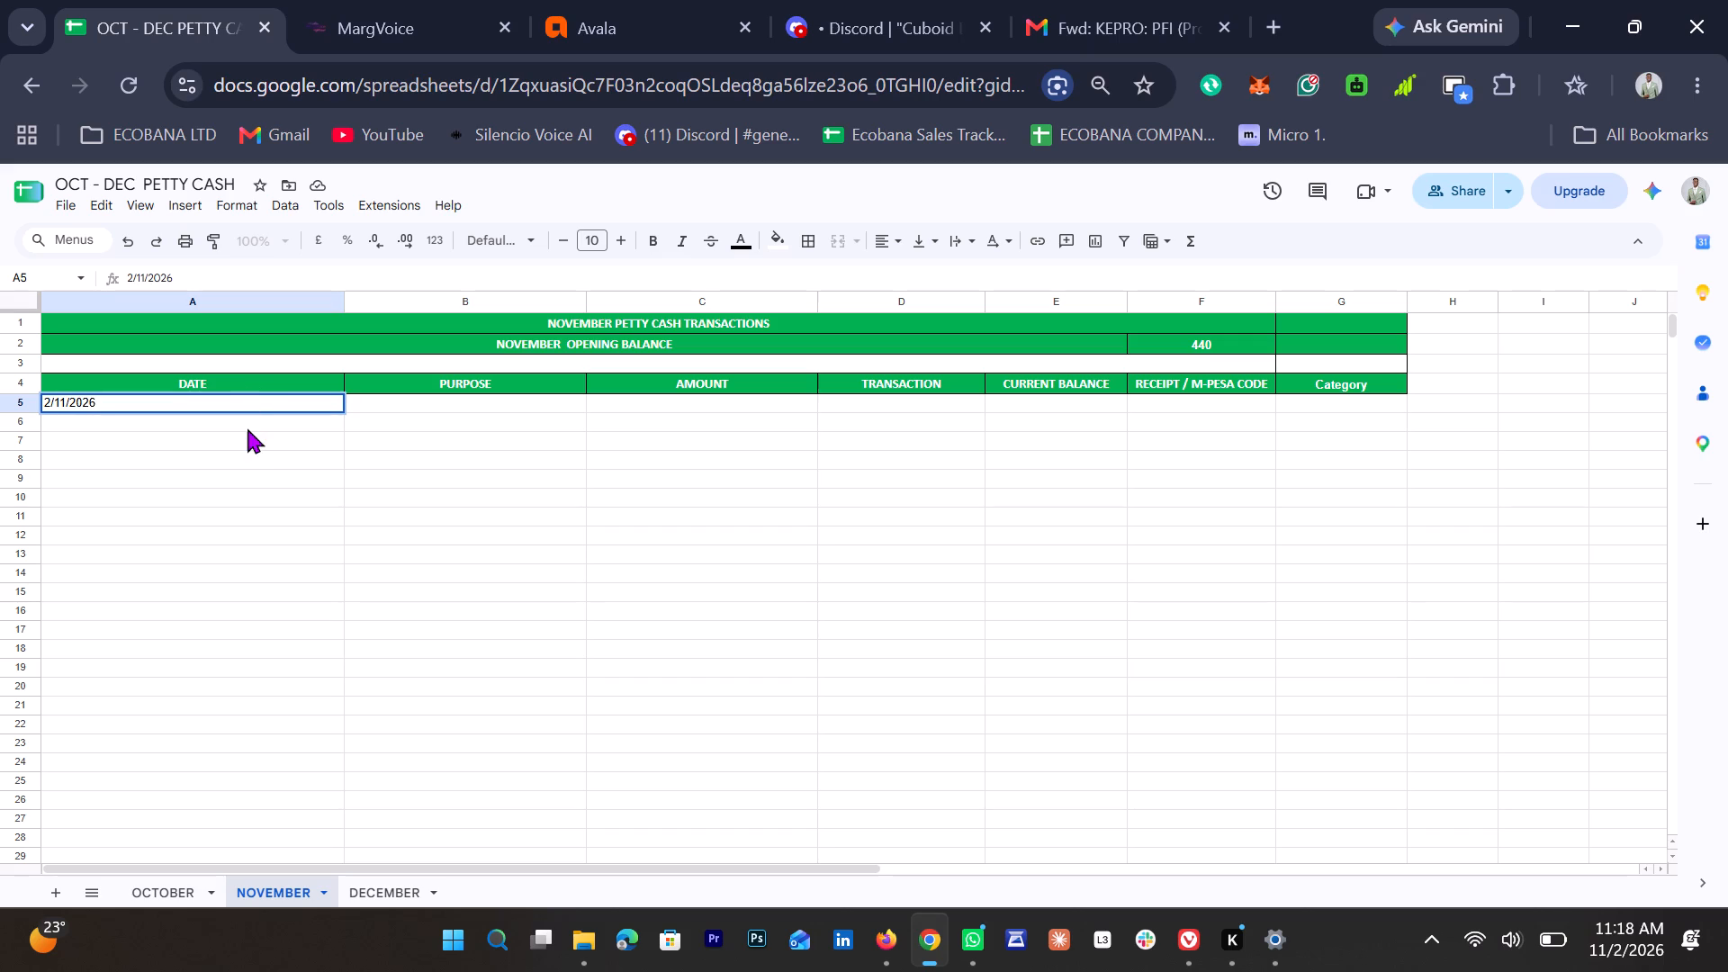
left_click(247, 436)
left_click(243, 404)
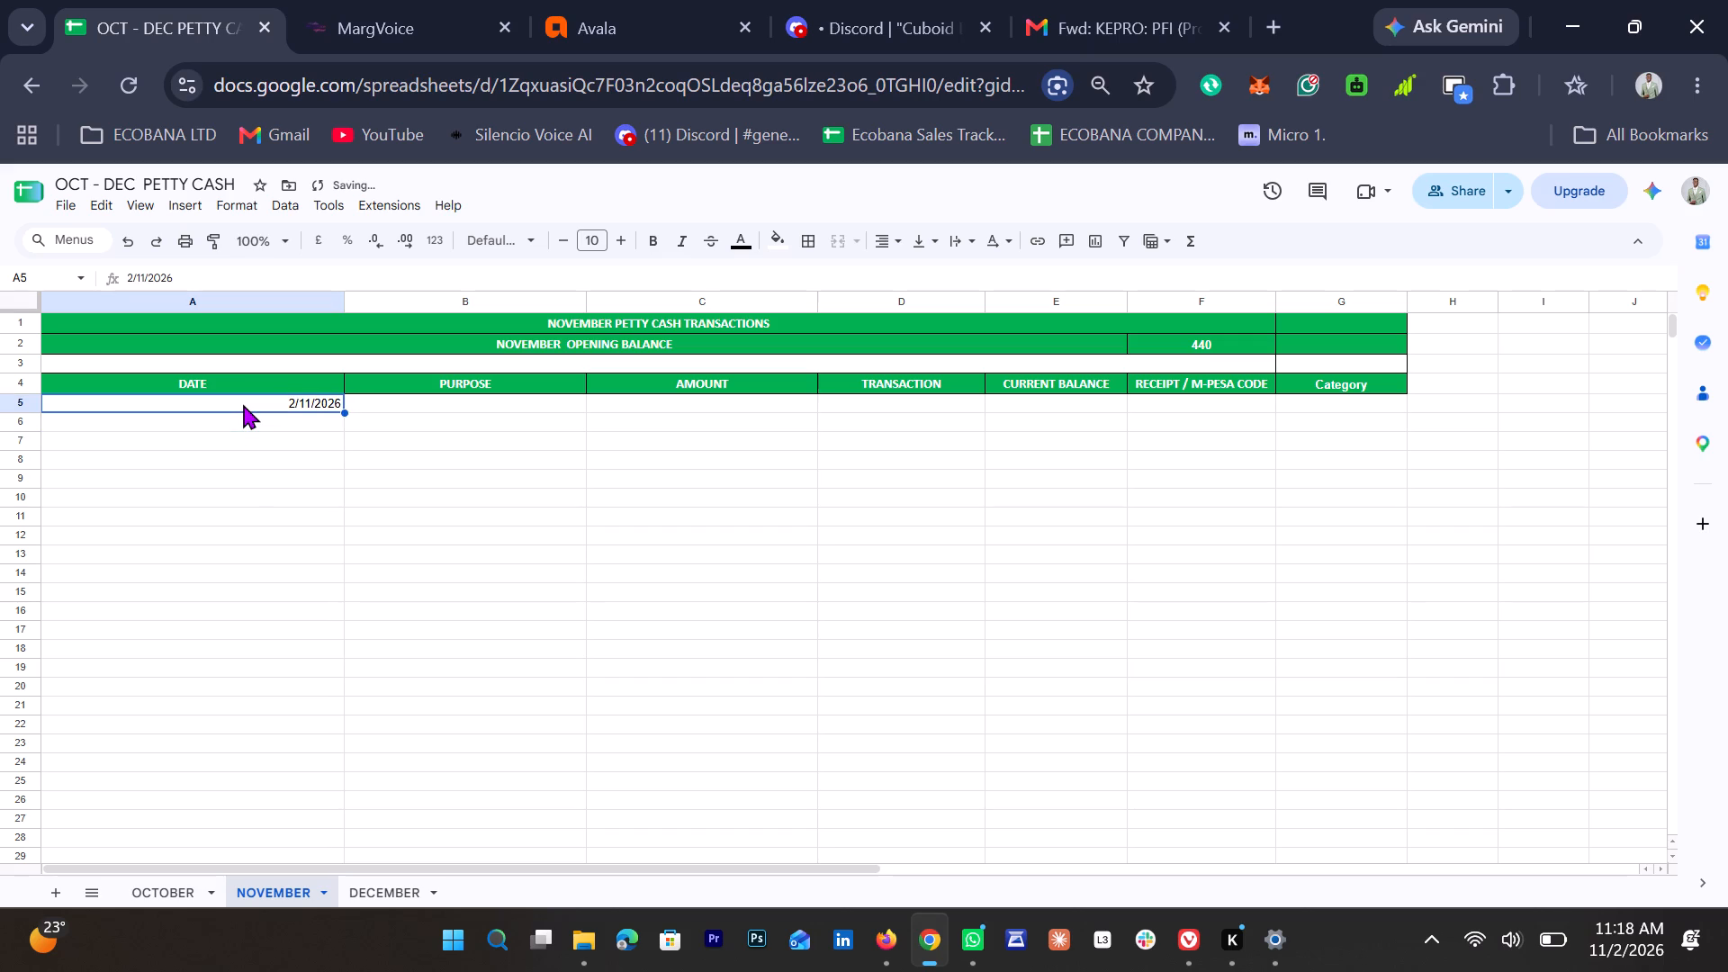
key("ctrl+c")
key("Down")
key("ctrl+v")
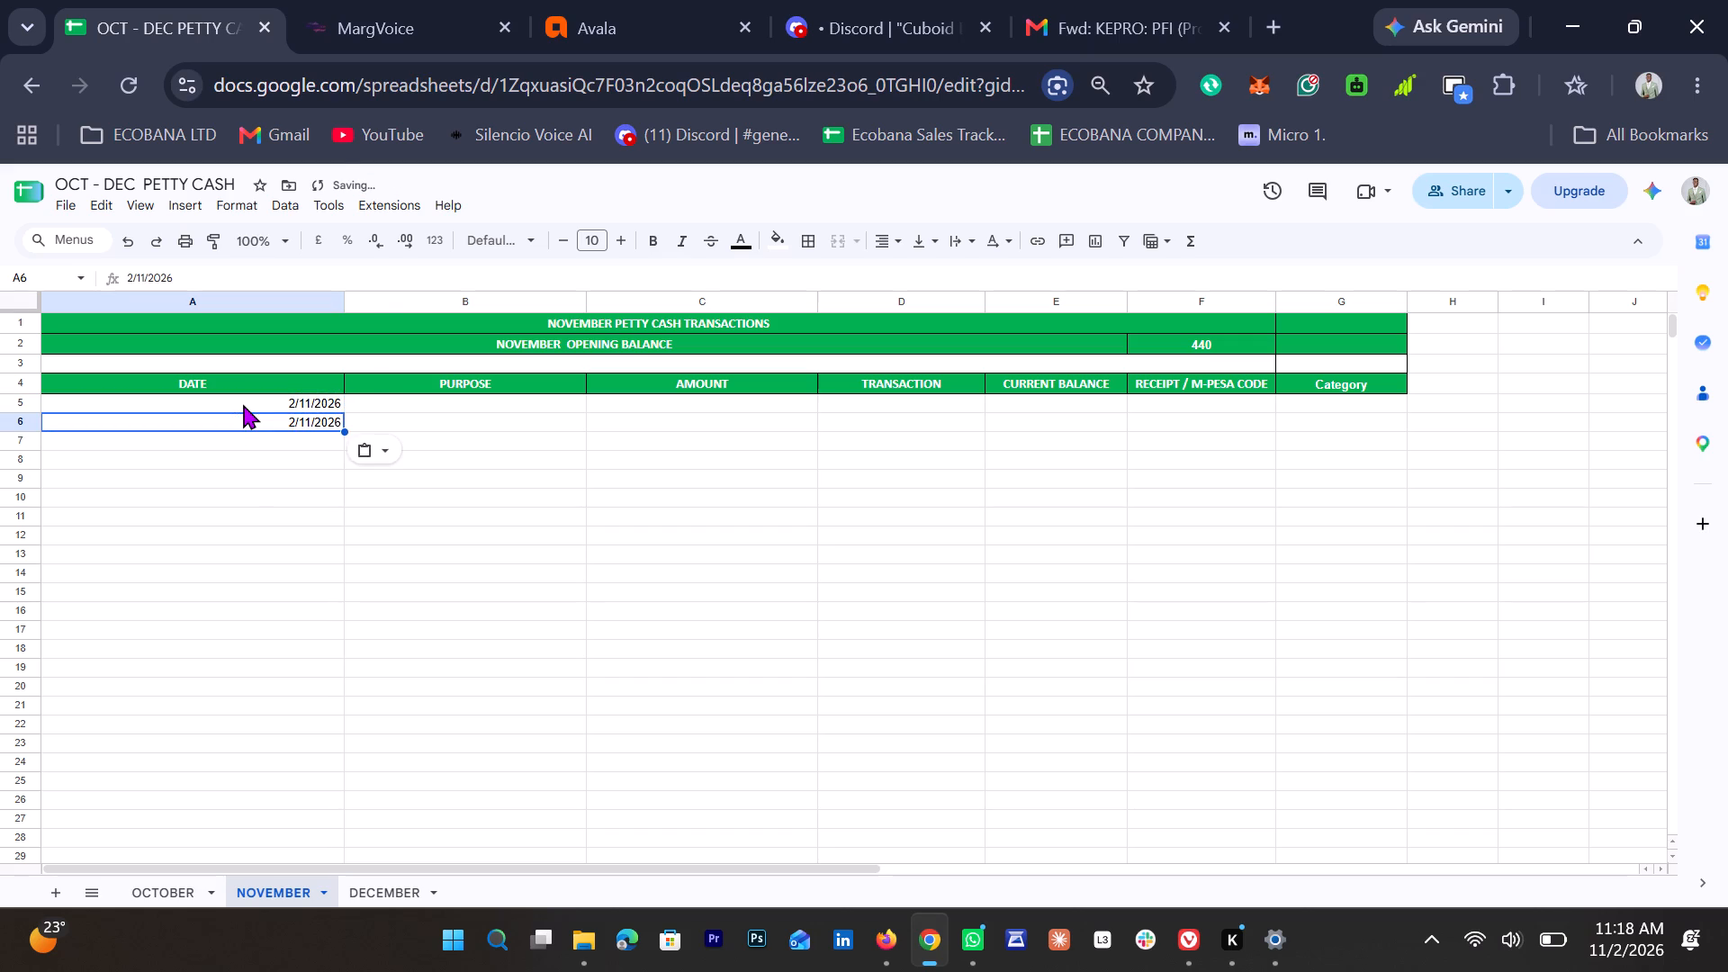
key("Down")
key("ctrl+v")
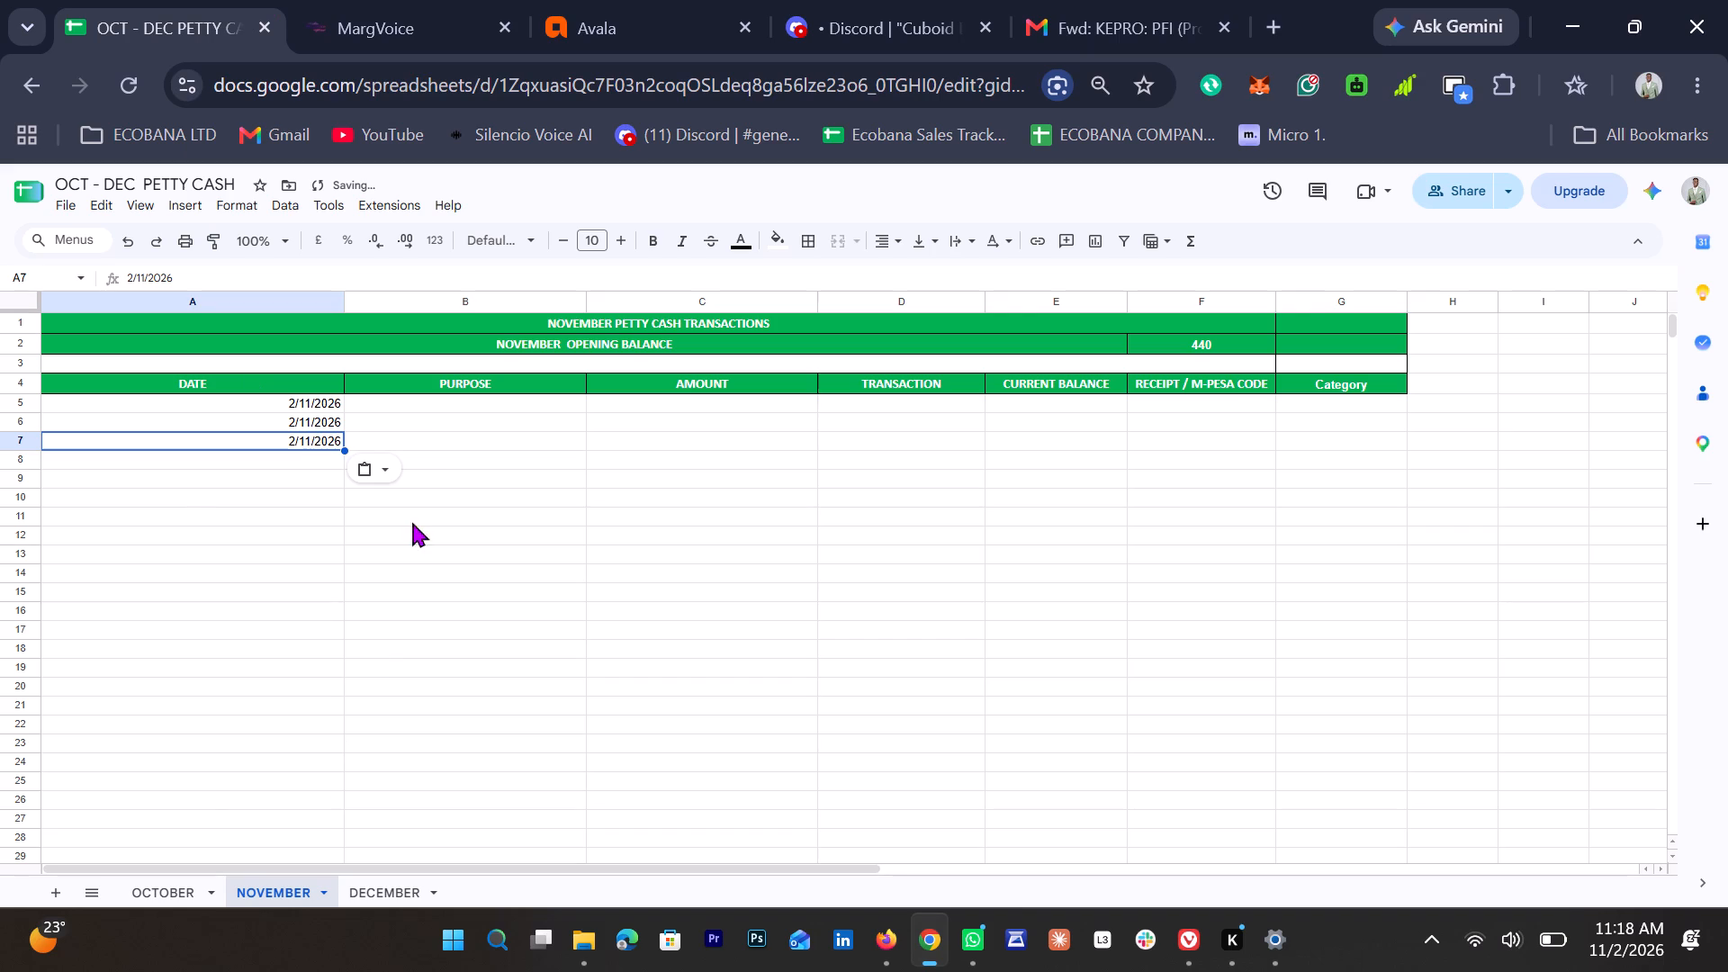
Narrow the DATE column on the NOVEMBER sheet to about two thirds of its width.
left_click(439, 401)
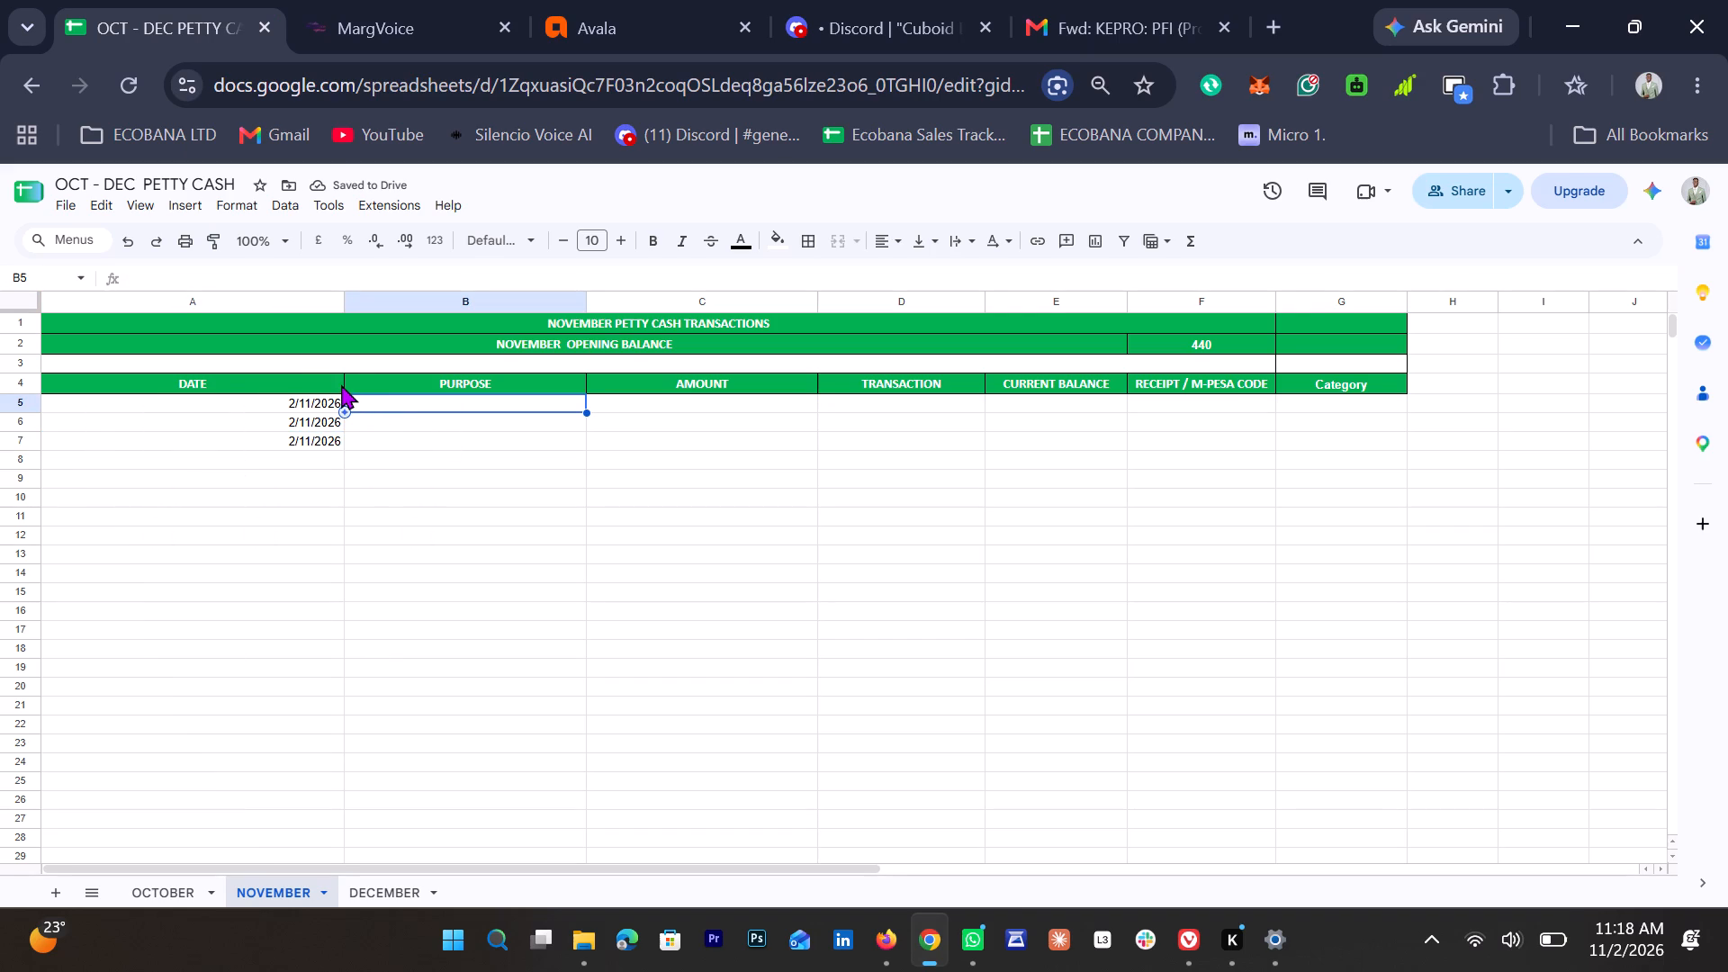
left_click_drag(341, 300, 234, 316)
left_click(359, 463)
Enter "Transferred from Mshwari (KEPRO Membership Fee)" as the purpose of the first November transaction, correcting the spelling of "Transferred".
left_click(356, 399)
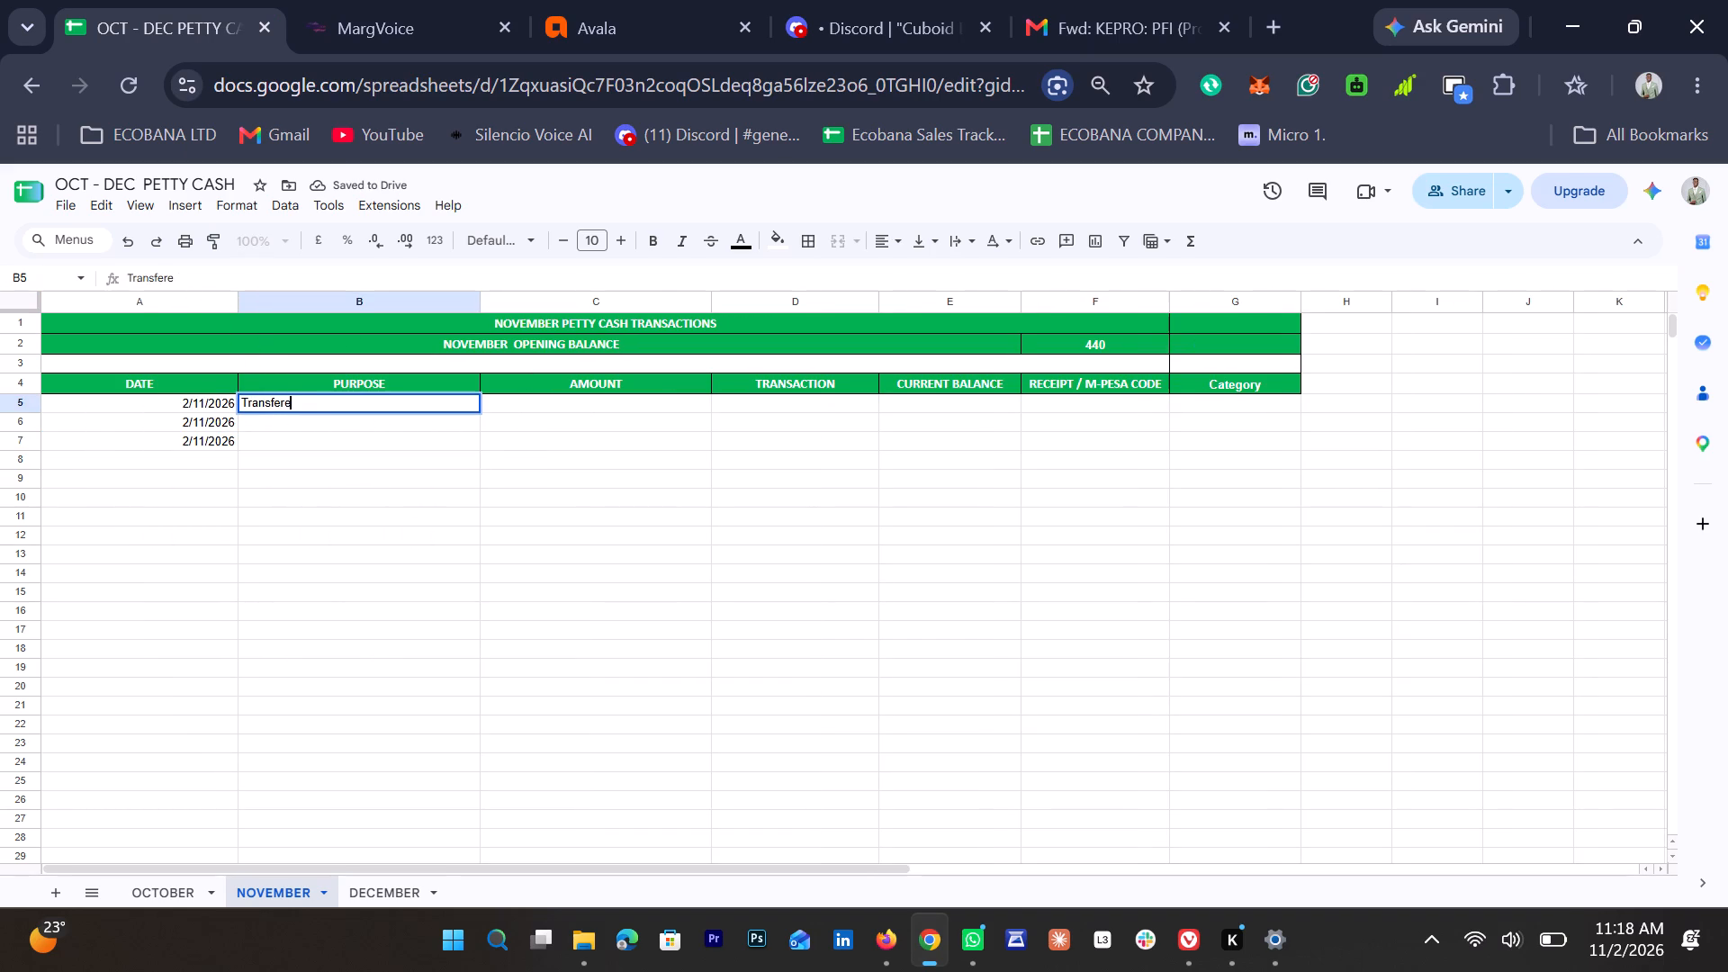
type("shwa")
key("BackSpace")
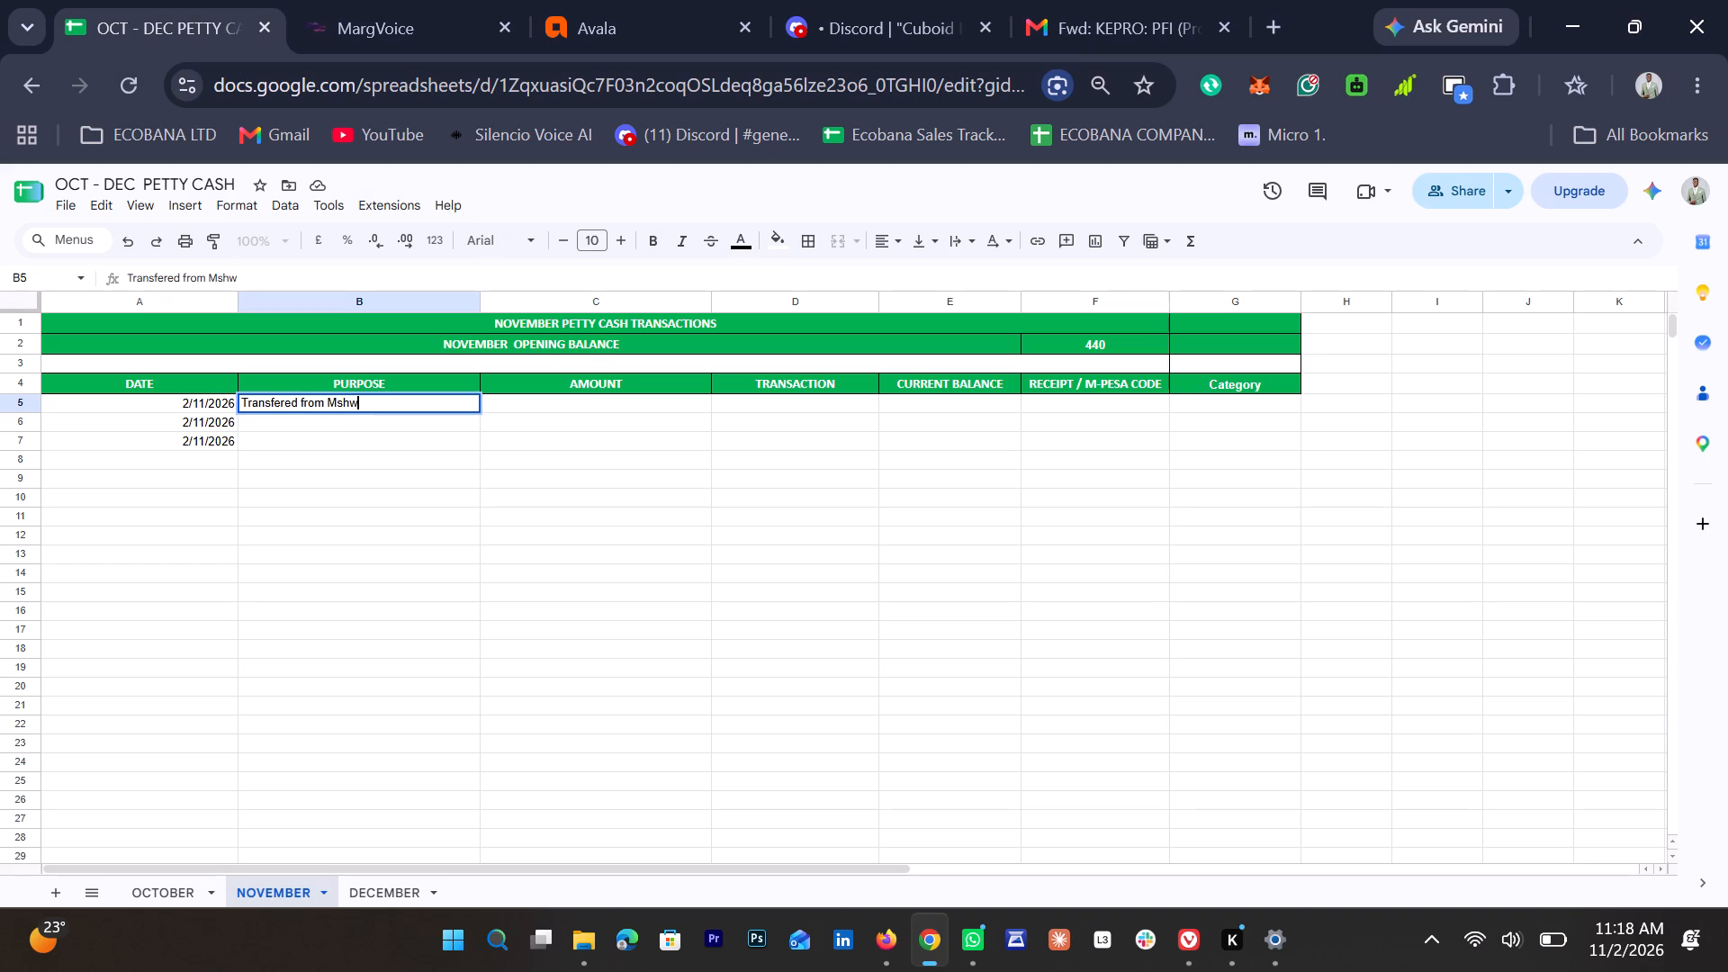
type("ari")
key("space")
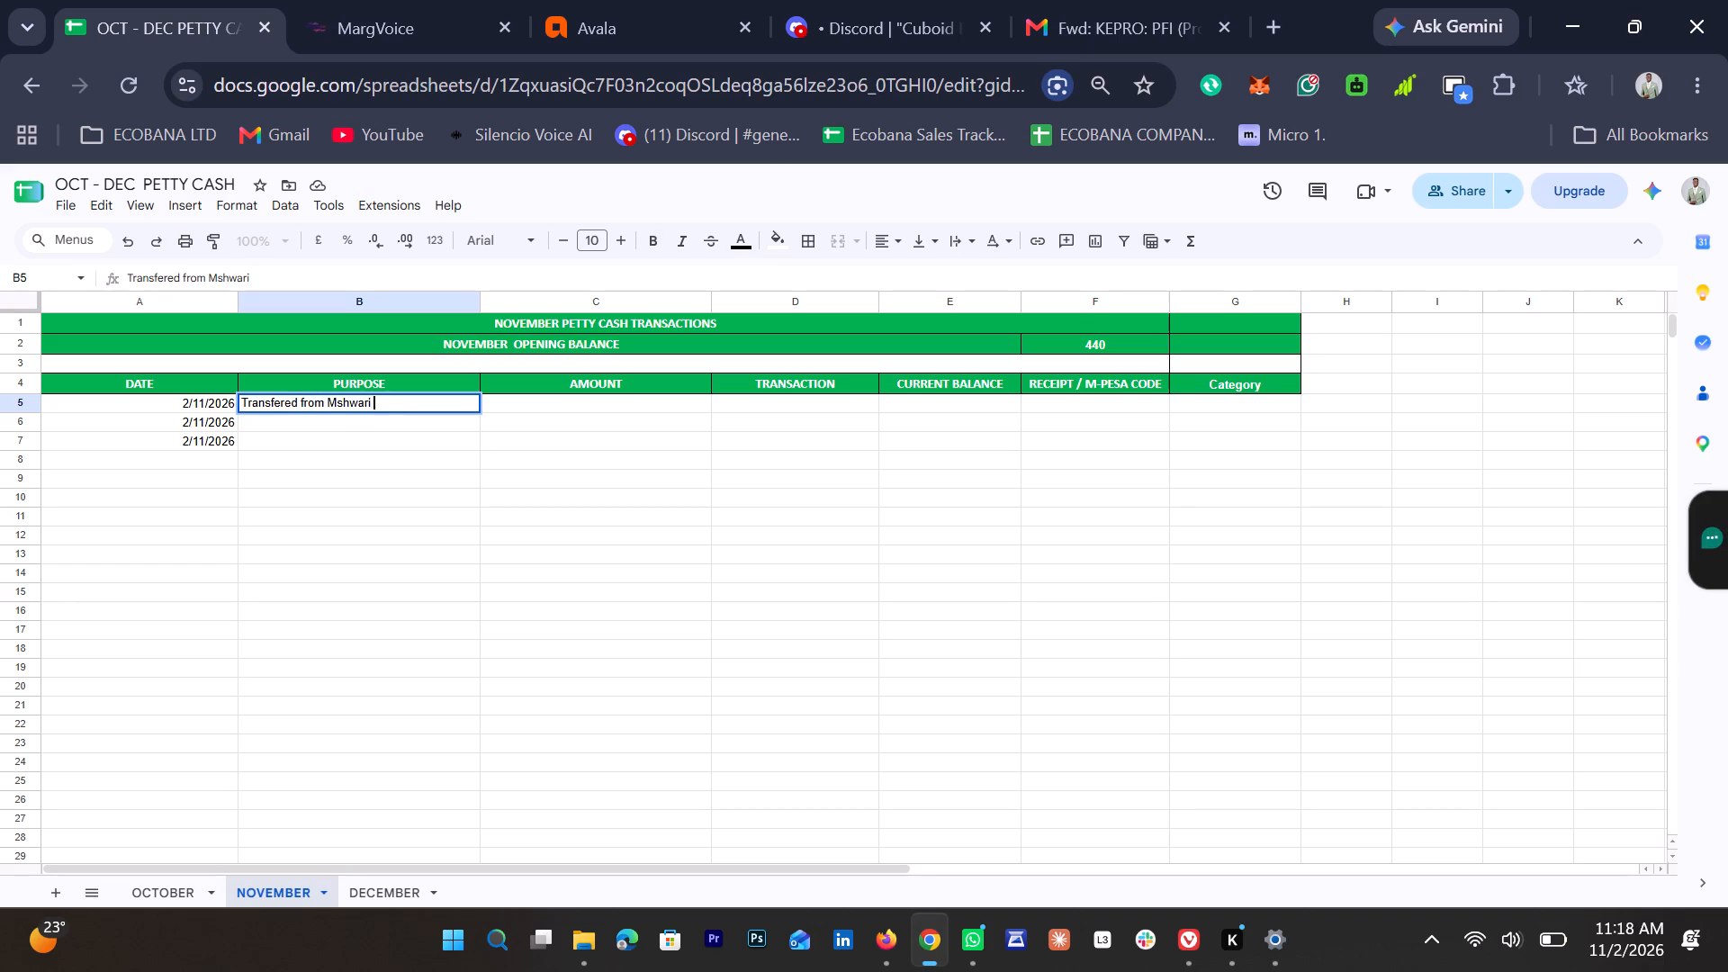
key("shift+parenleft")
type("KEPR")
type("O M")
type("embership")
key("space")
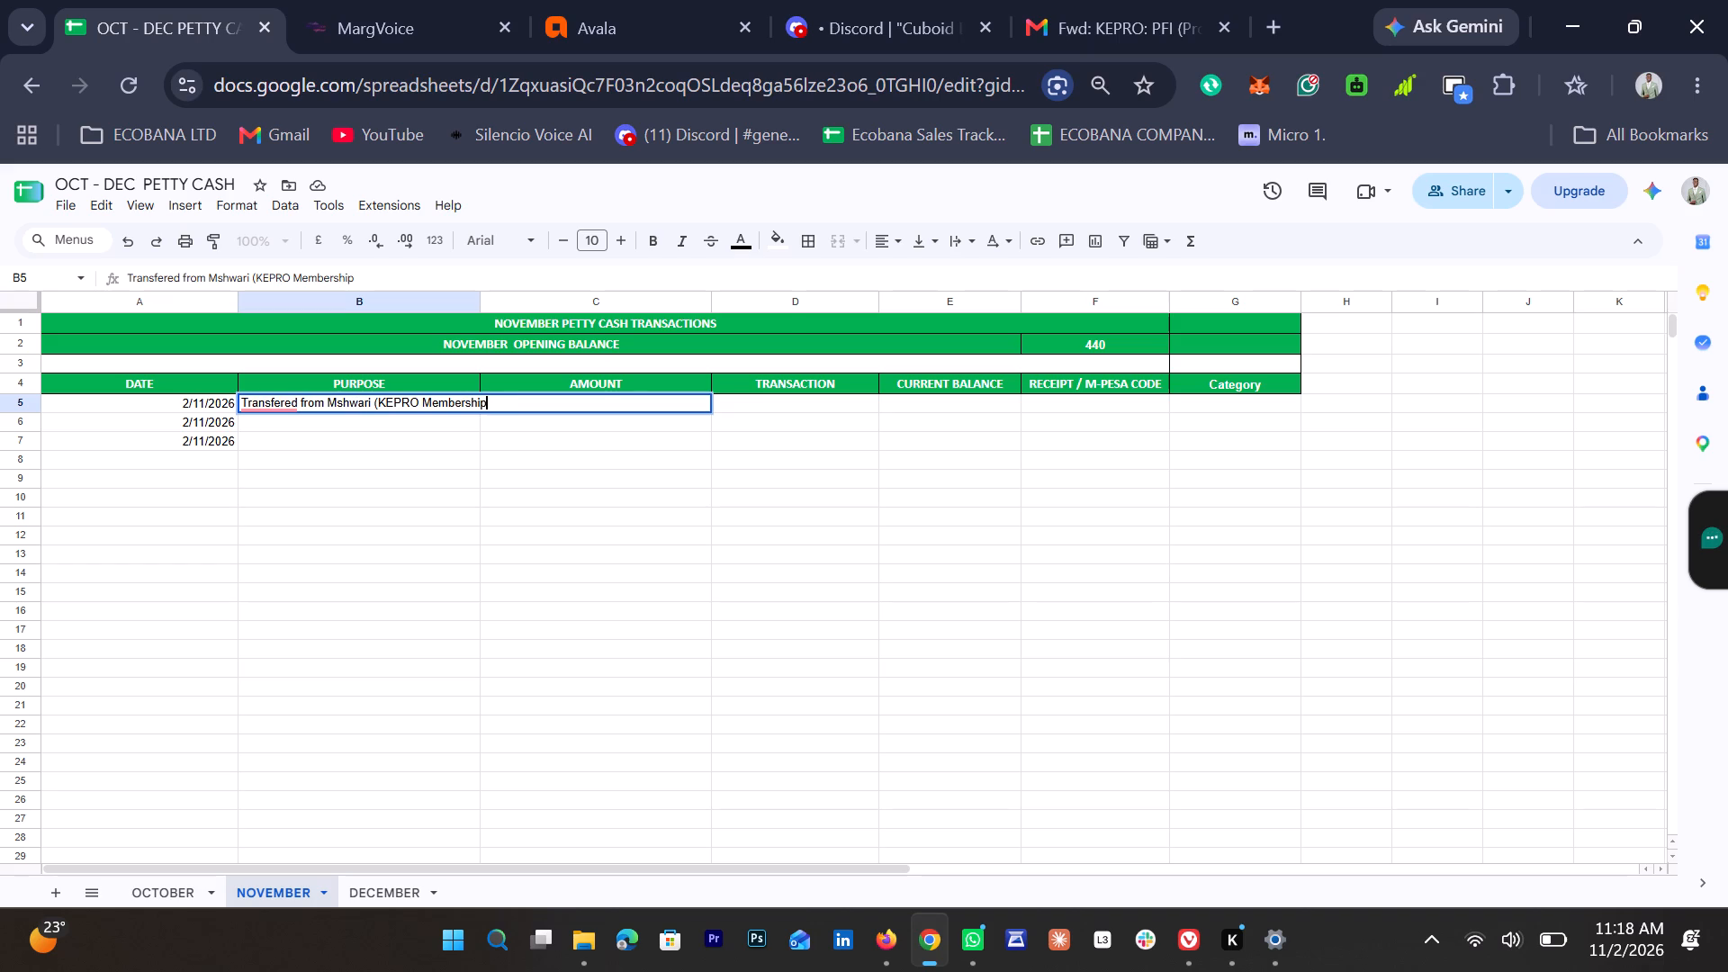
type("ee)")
left_click(294, 472)
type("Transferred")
left_click(362, 472)
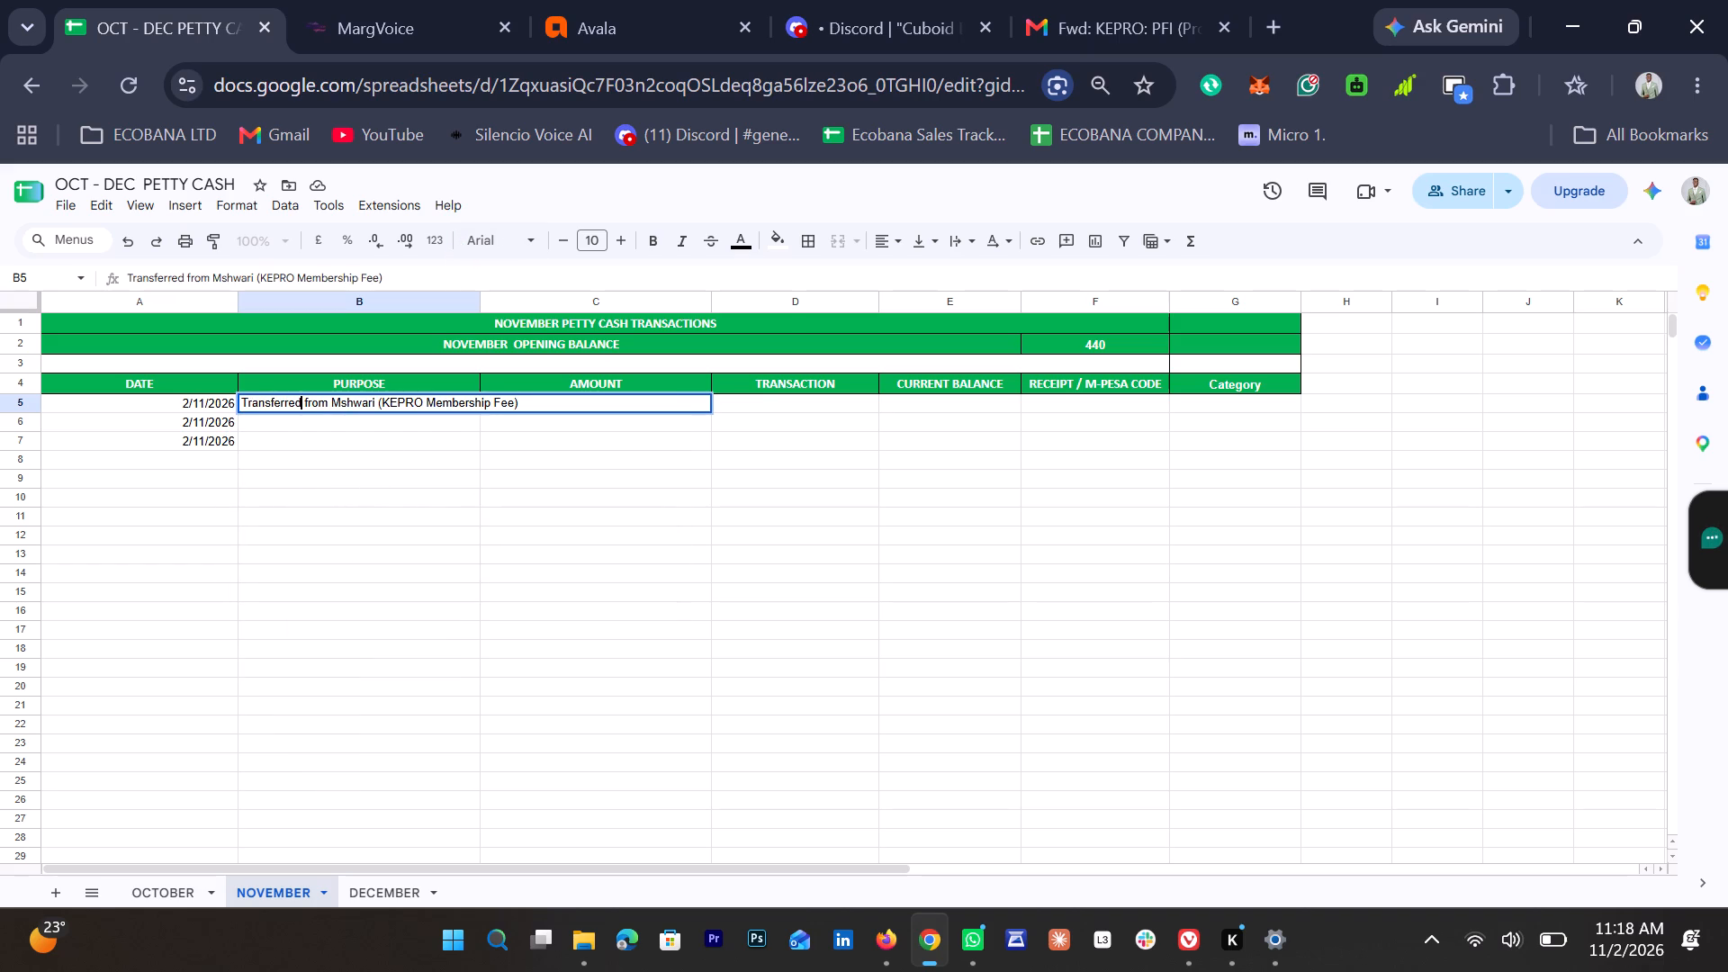
Widen the PURPOSE column so the full transfer description fits inside its cell.
left_click_drag(476, 300, 553, 293)
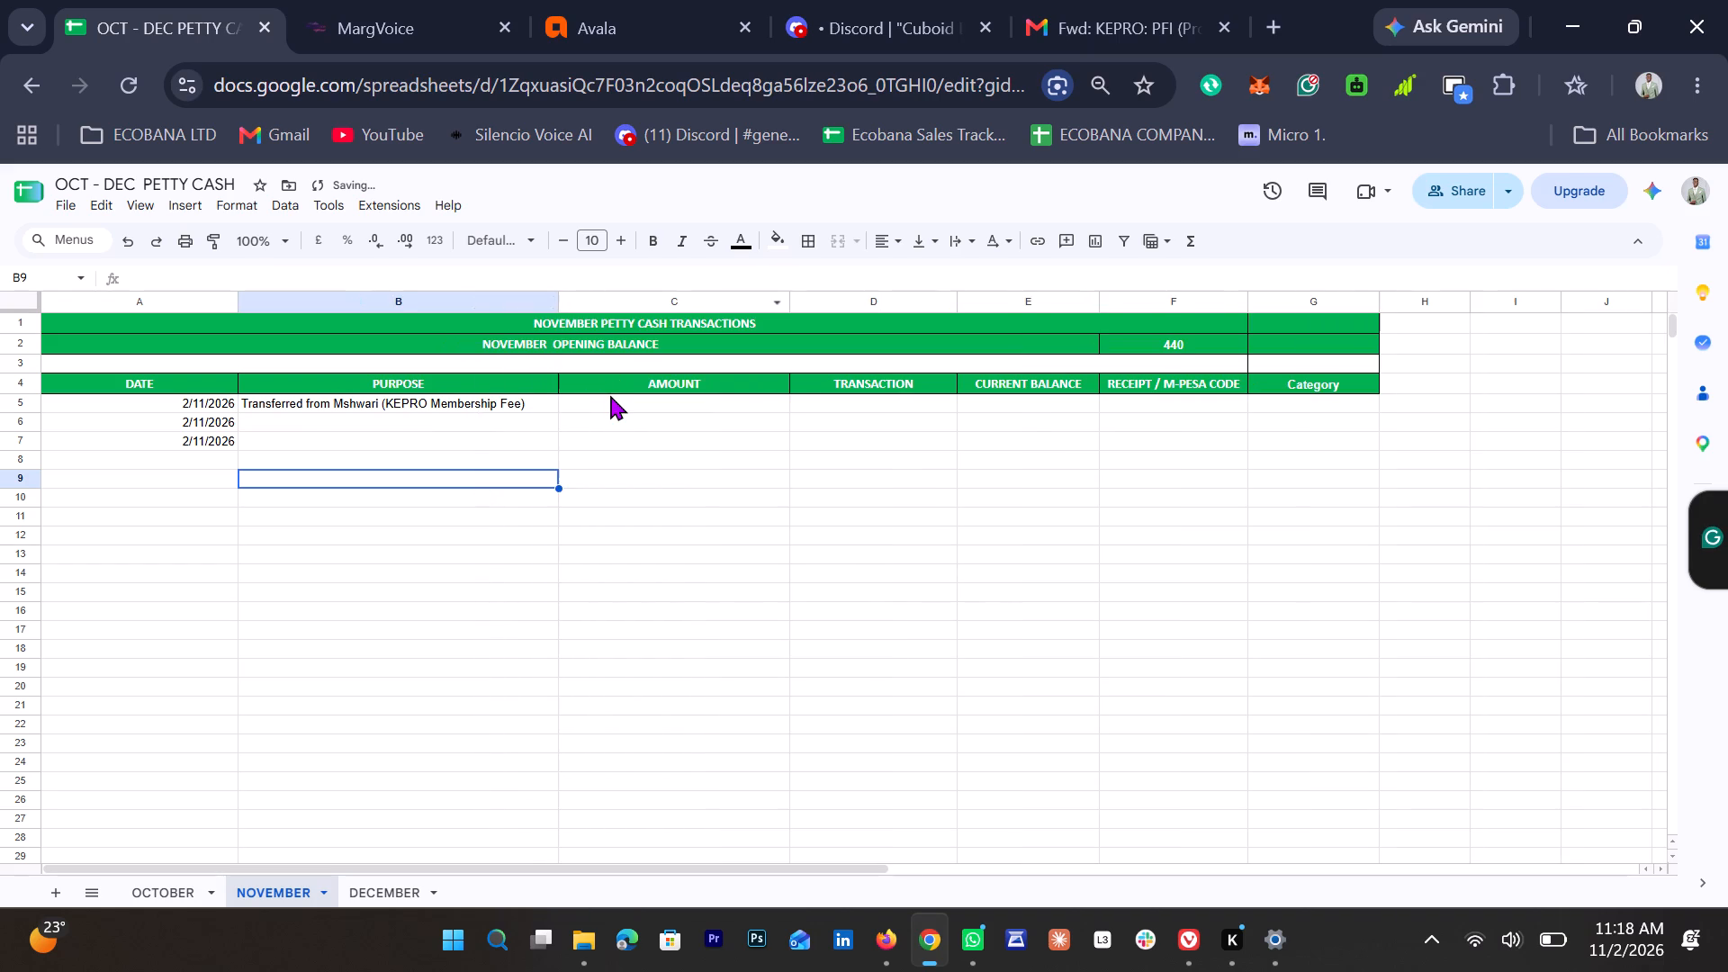
For the first November entry, enter amount 5,800, transaction 0 and current balance 6,440.
left_click(612, 404)
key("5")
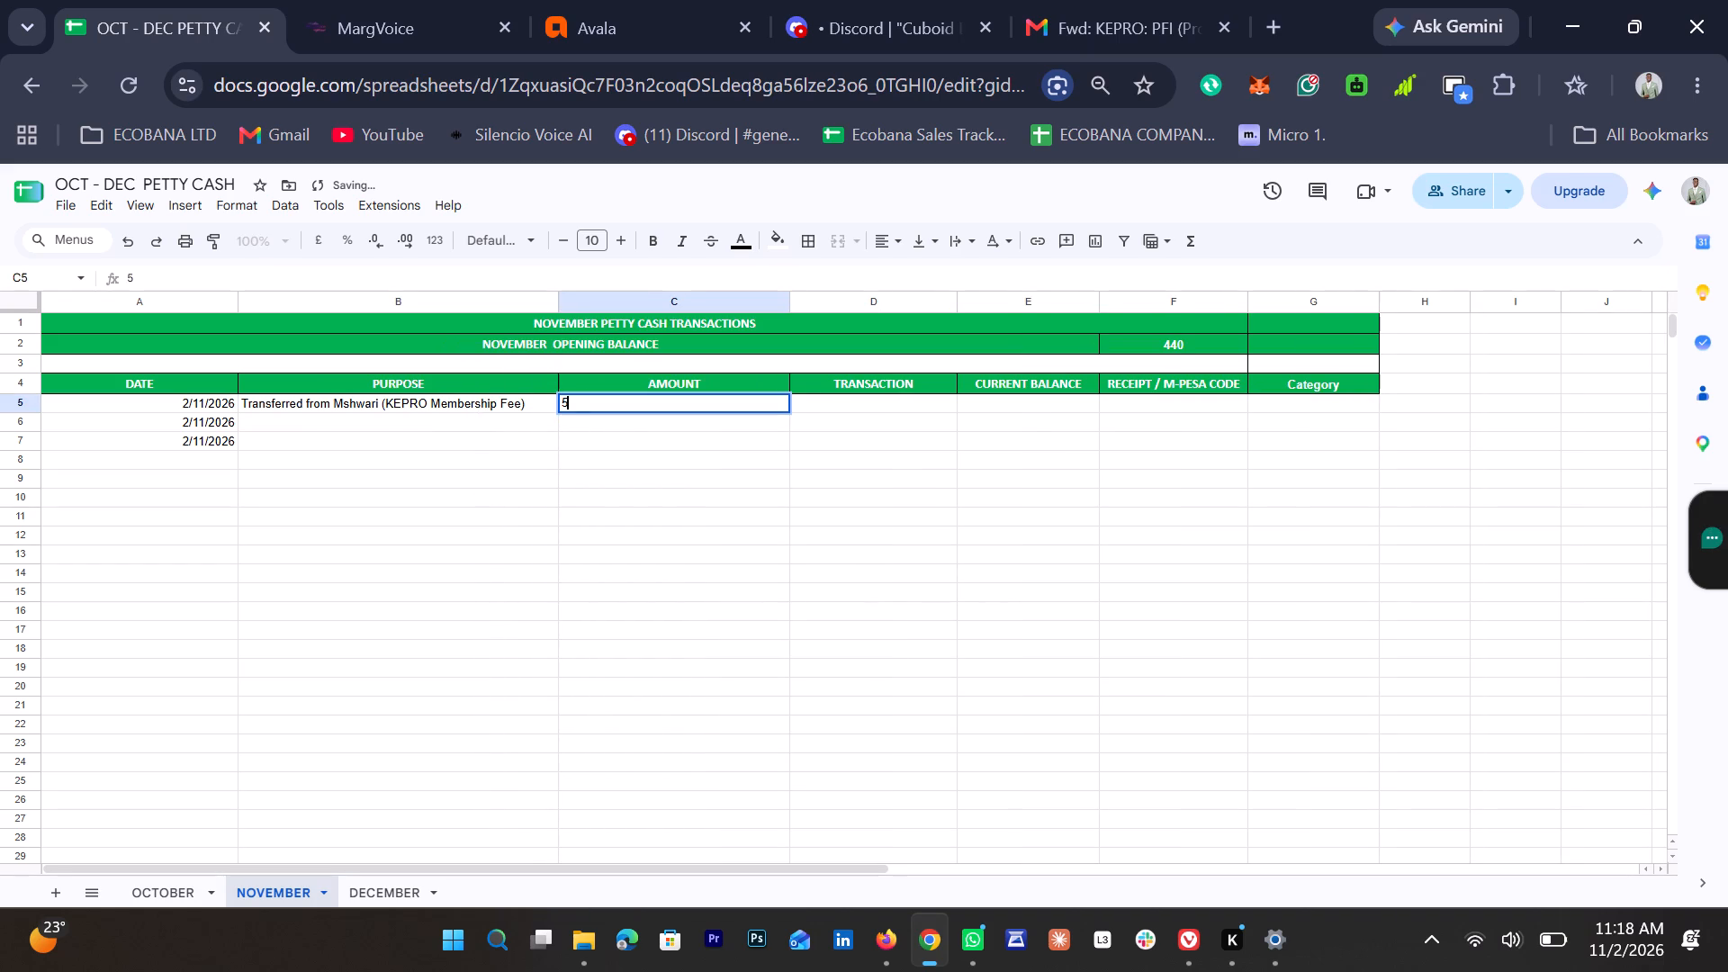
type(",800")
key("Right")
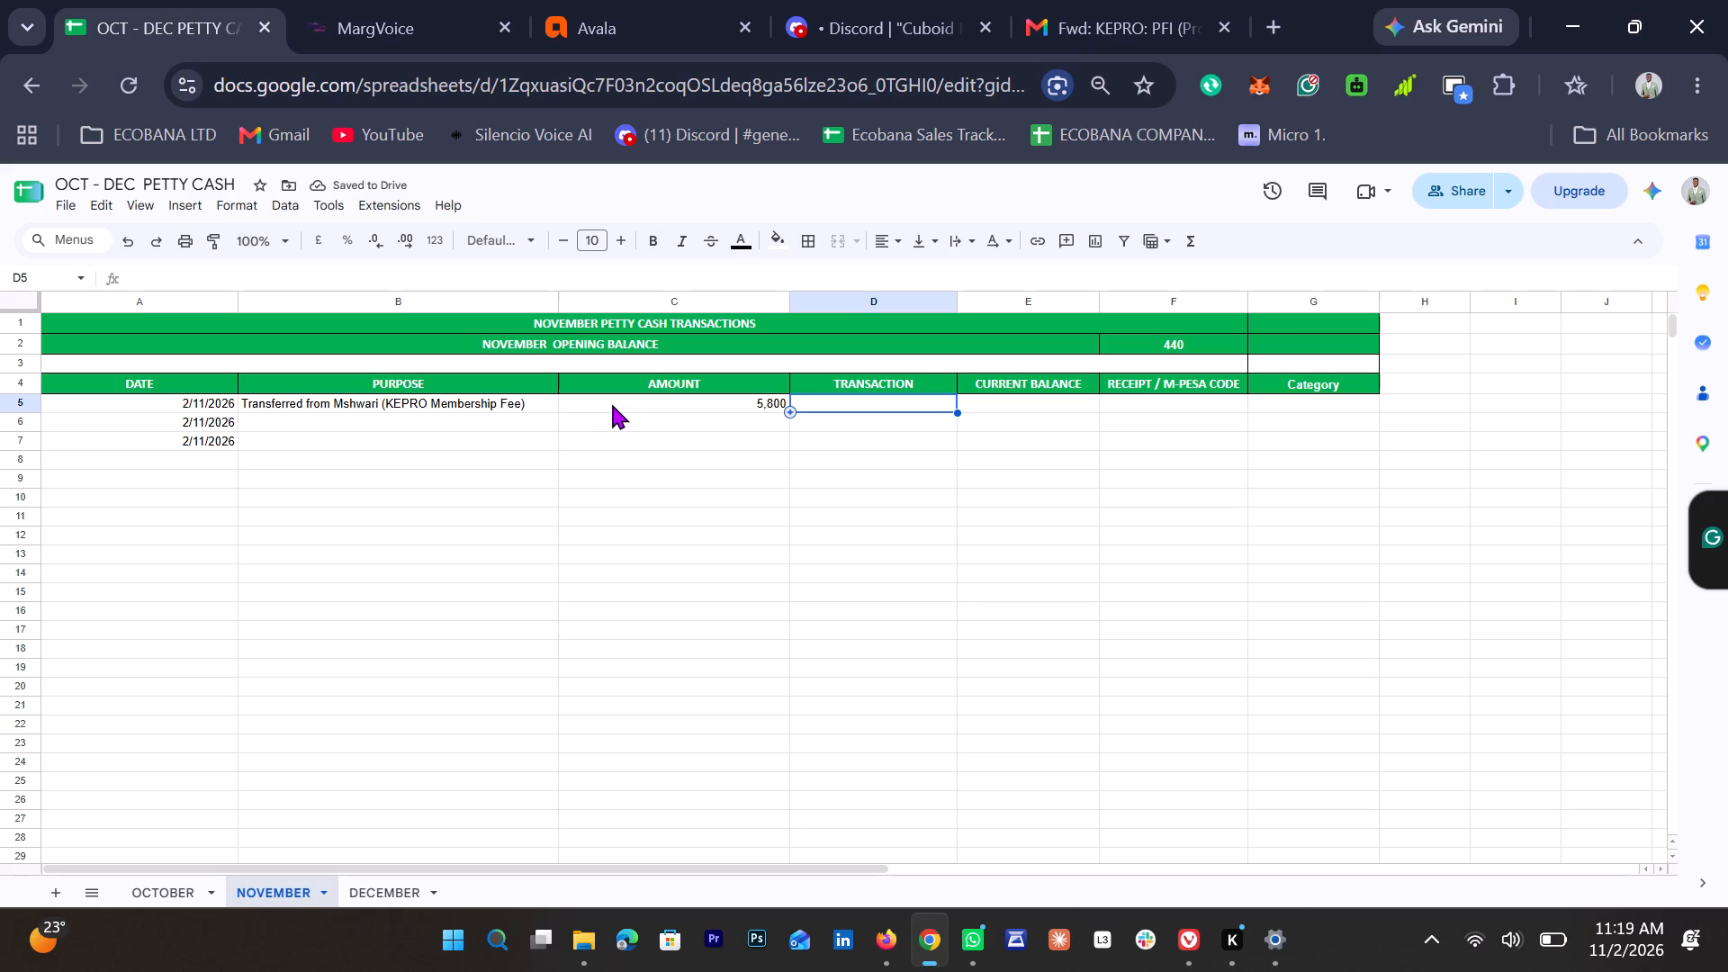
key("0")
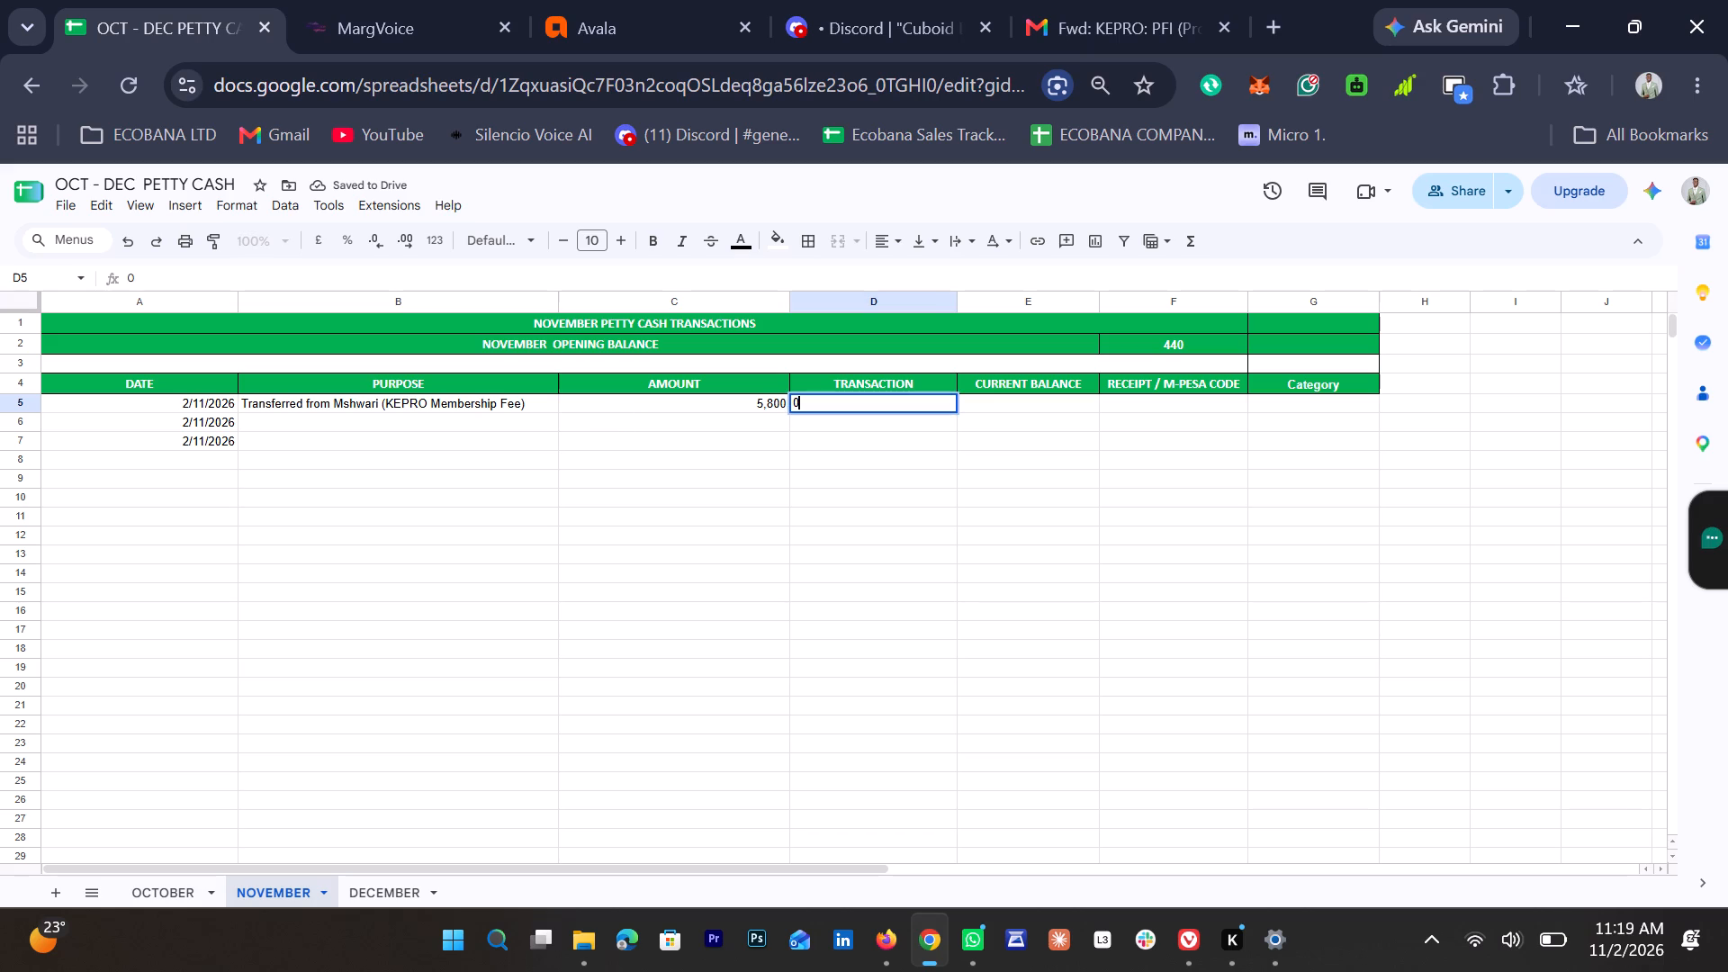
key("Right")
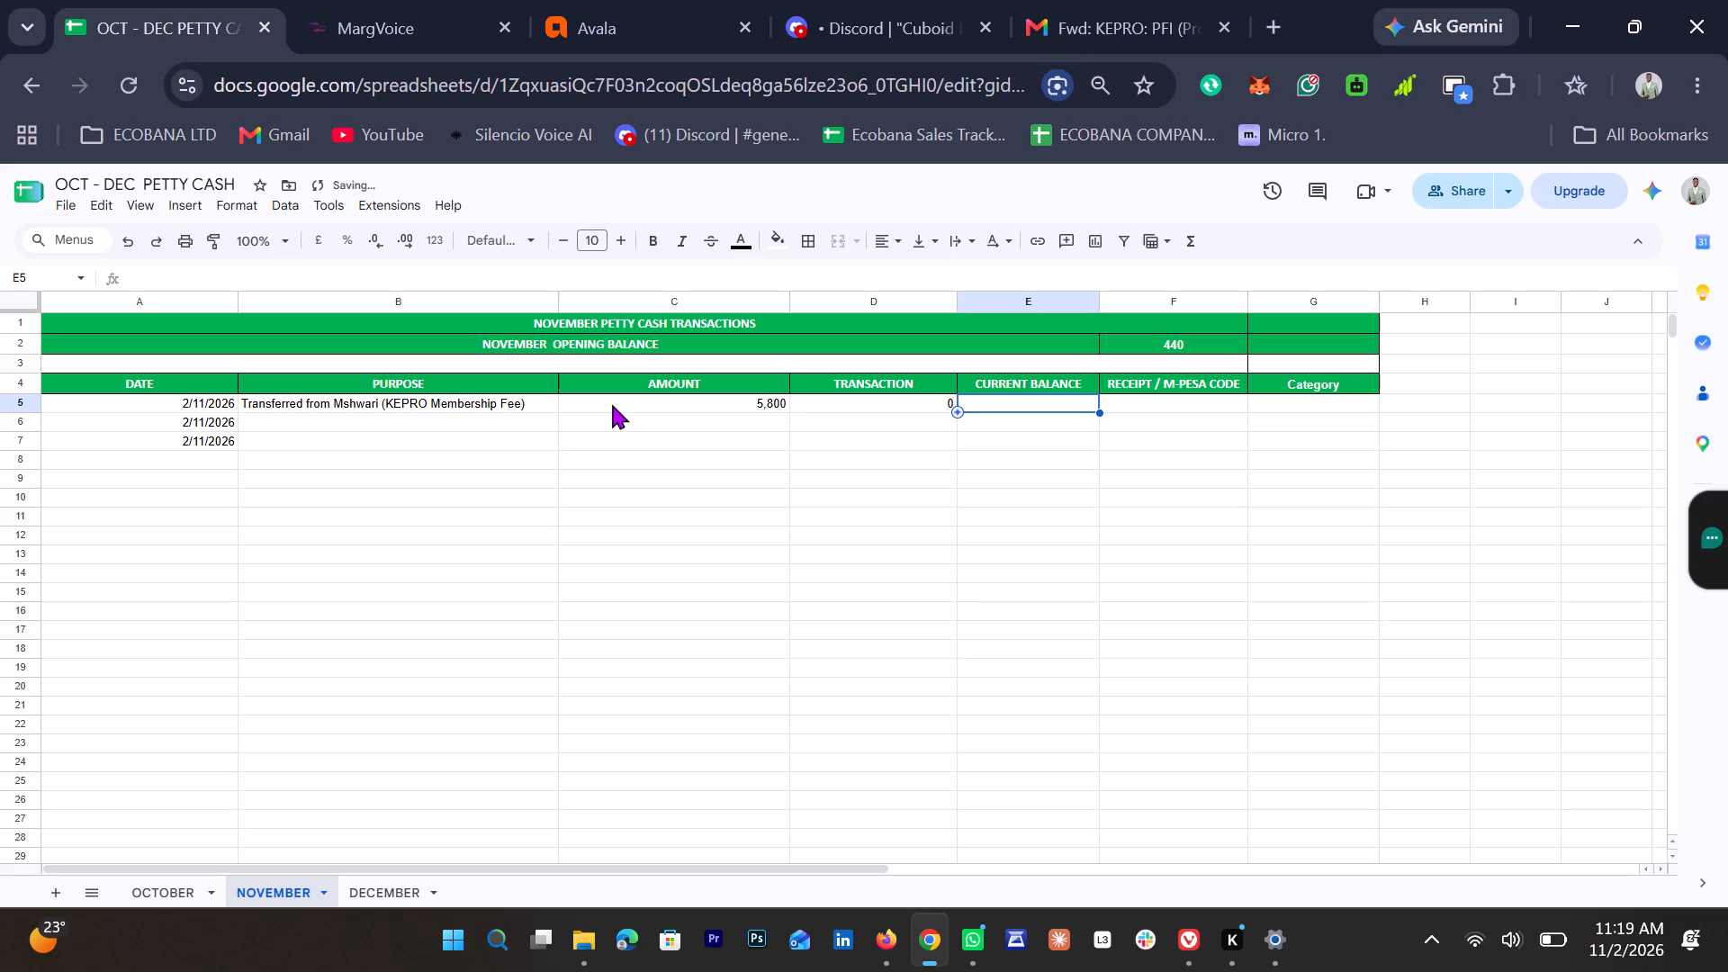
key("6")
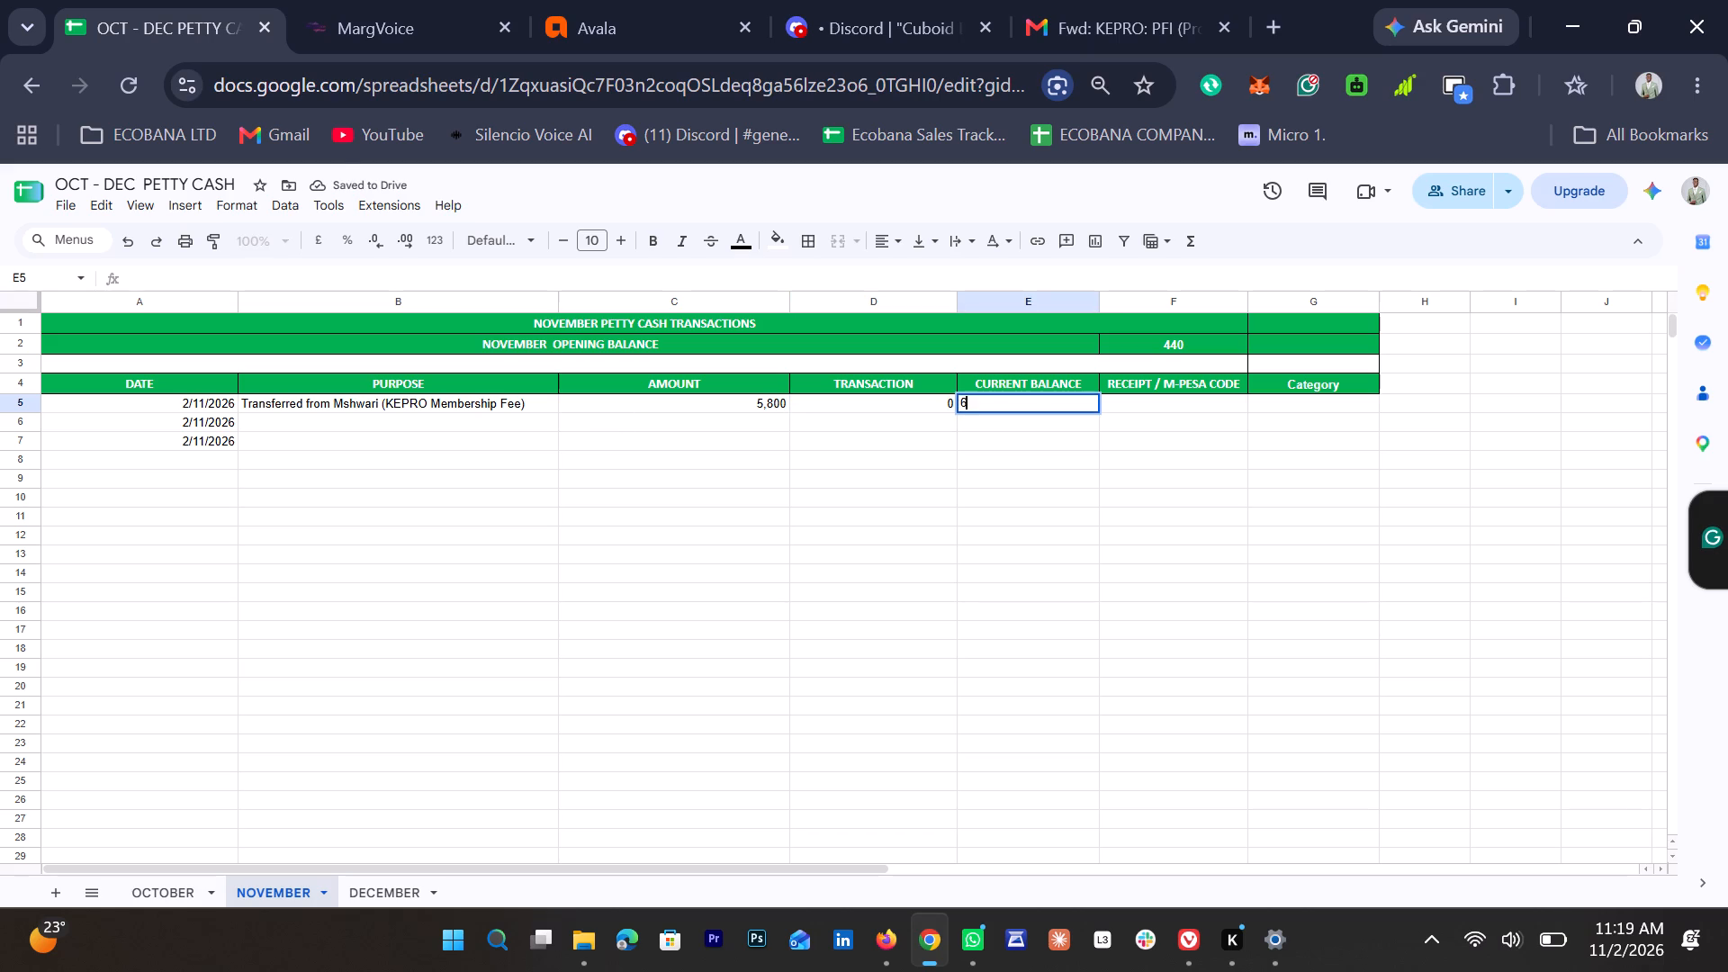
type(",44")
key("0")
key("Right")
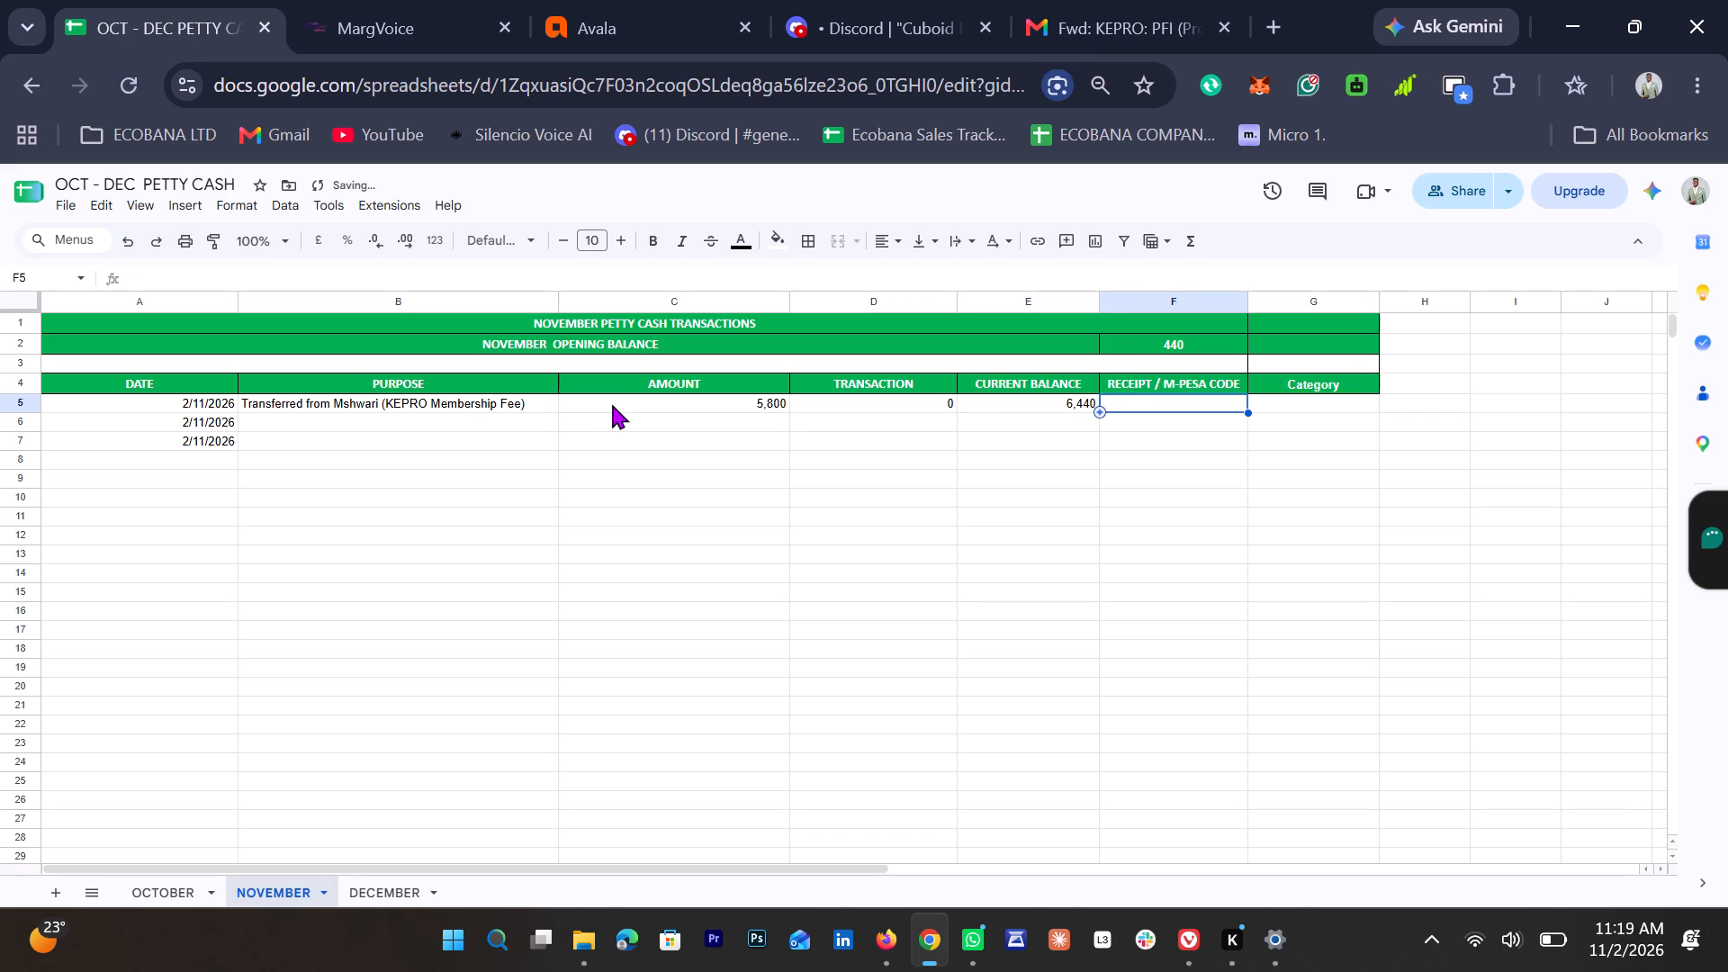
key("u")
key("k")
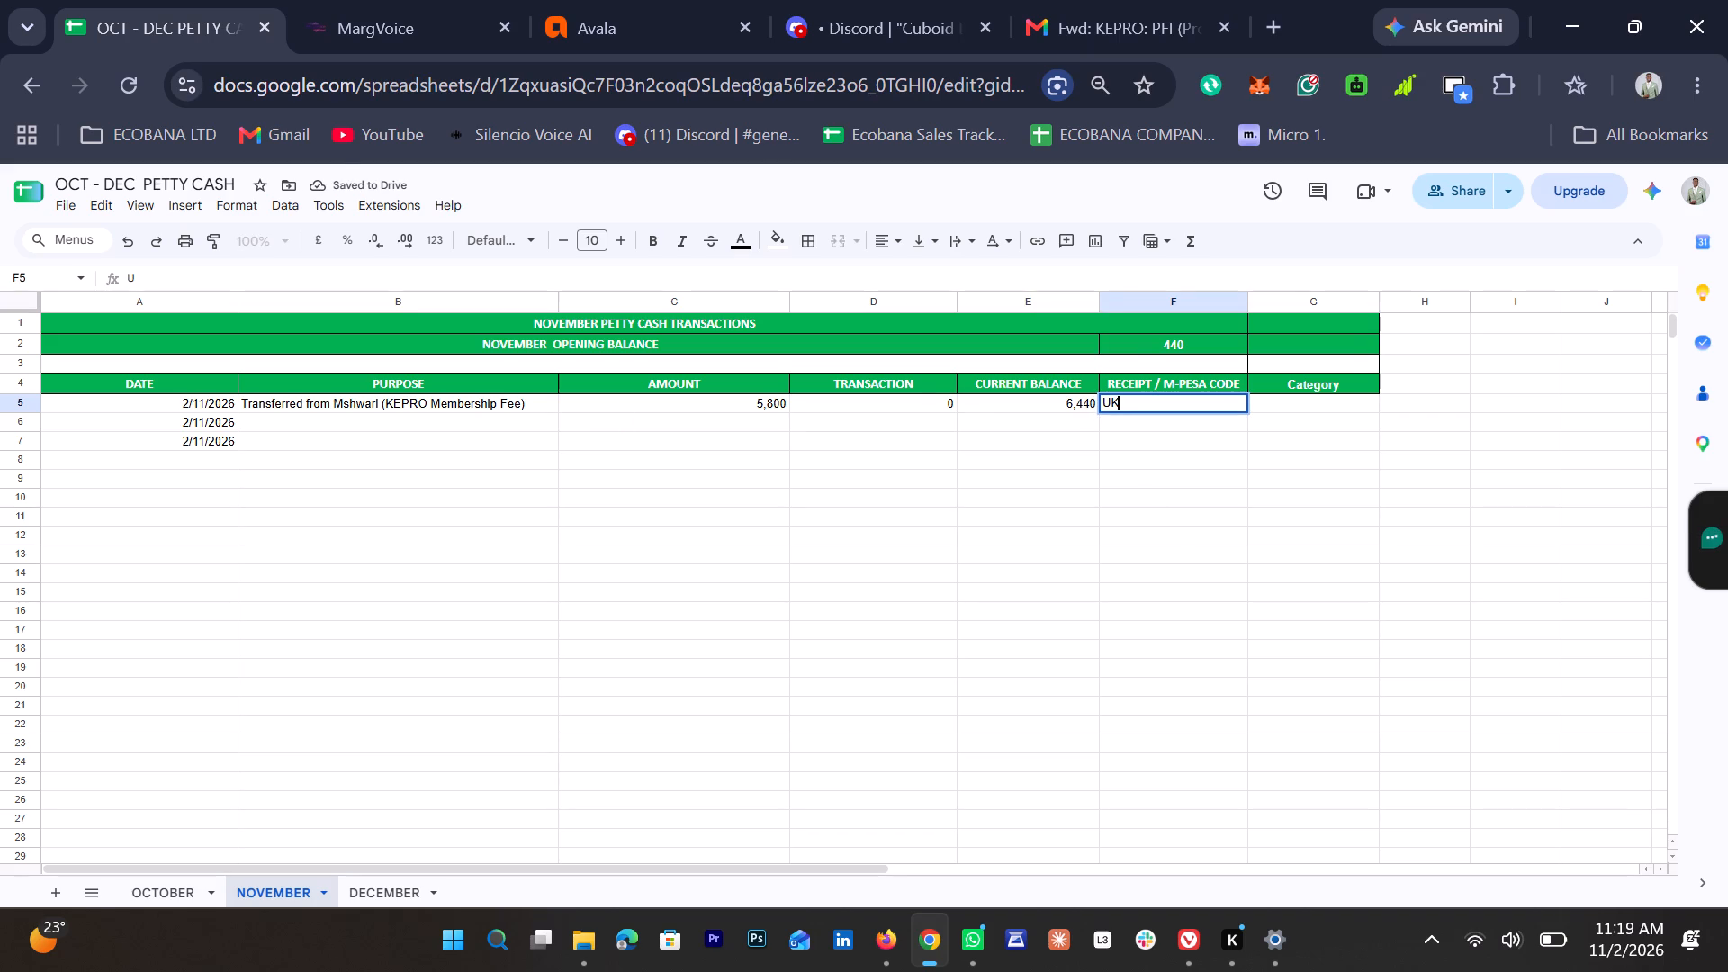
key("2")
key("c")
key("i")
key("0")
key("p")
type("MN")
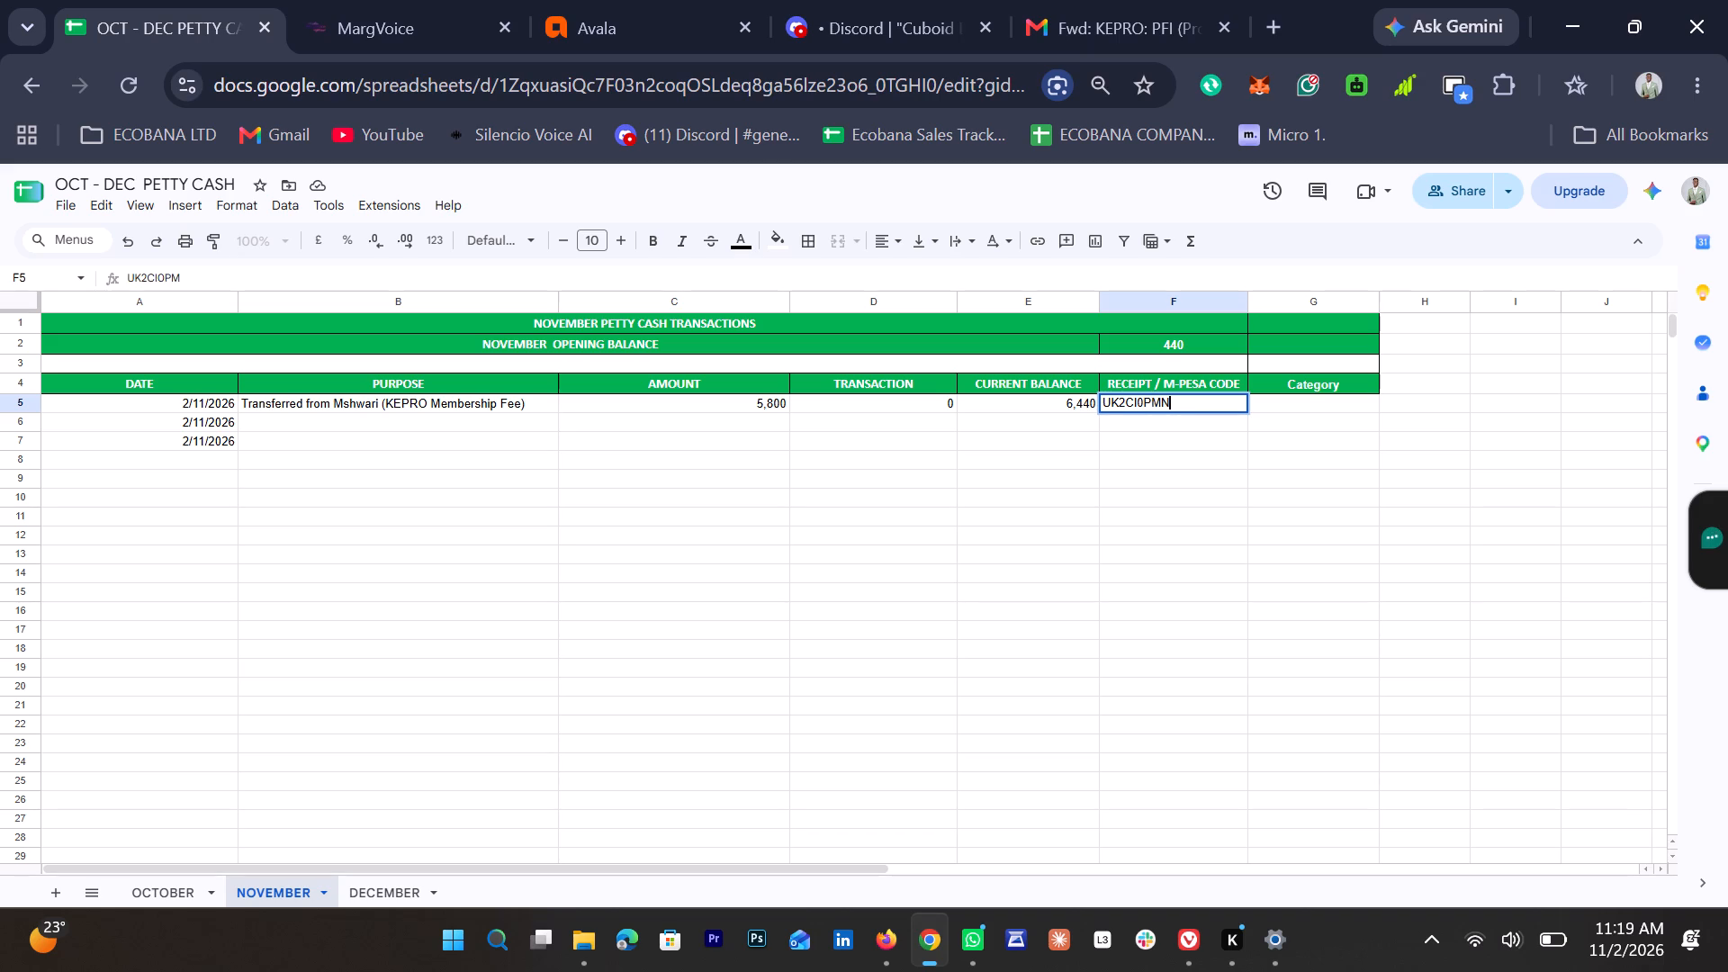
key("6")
left_click(557, 507)
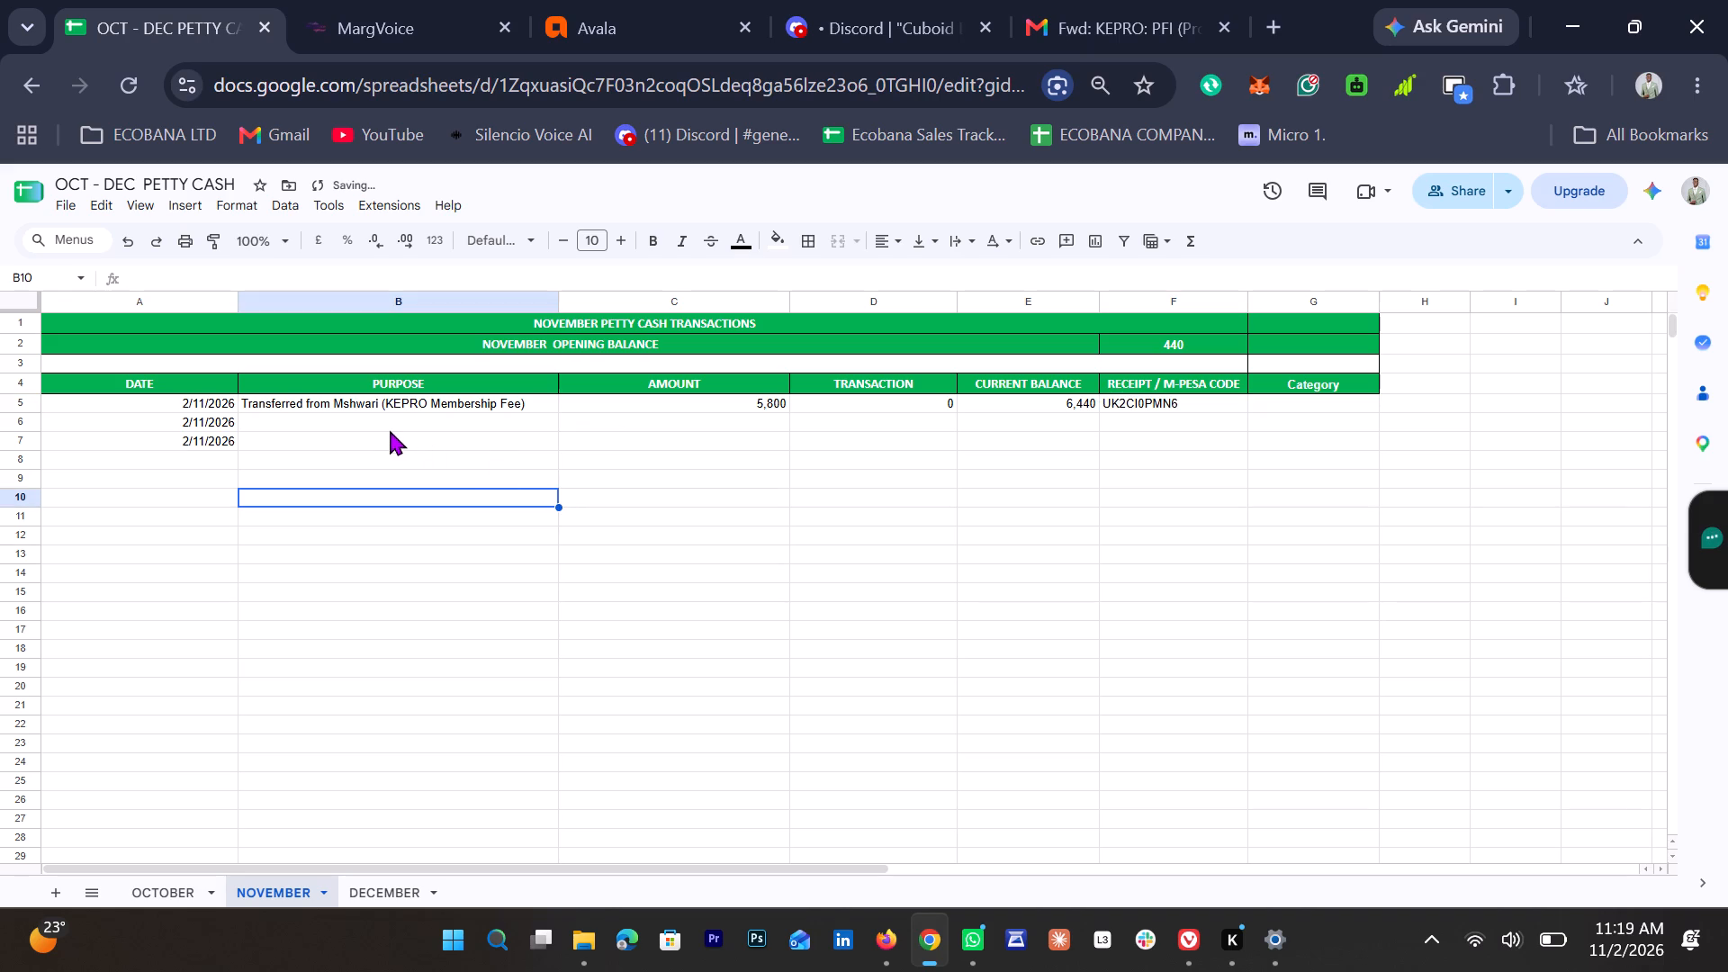
Enter "NCBA BANK (PAY KEPRO)" as the second November transaction's purpose, with an amount of 5,800.
left_click(384, 424)
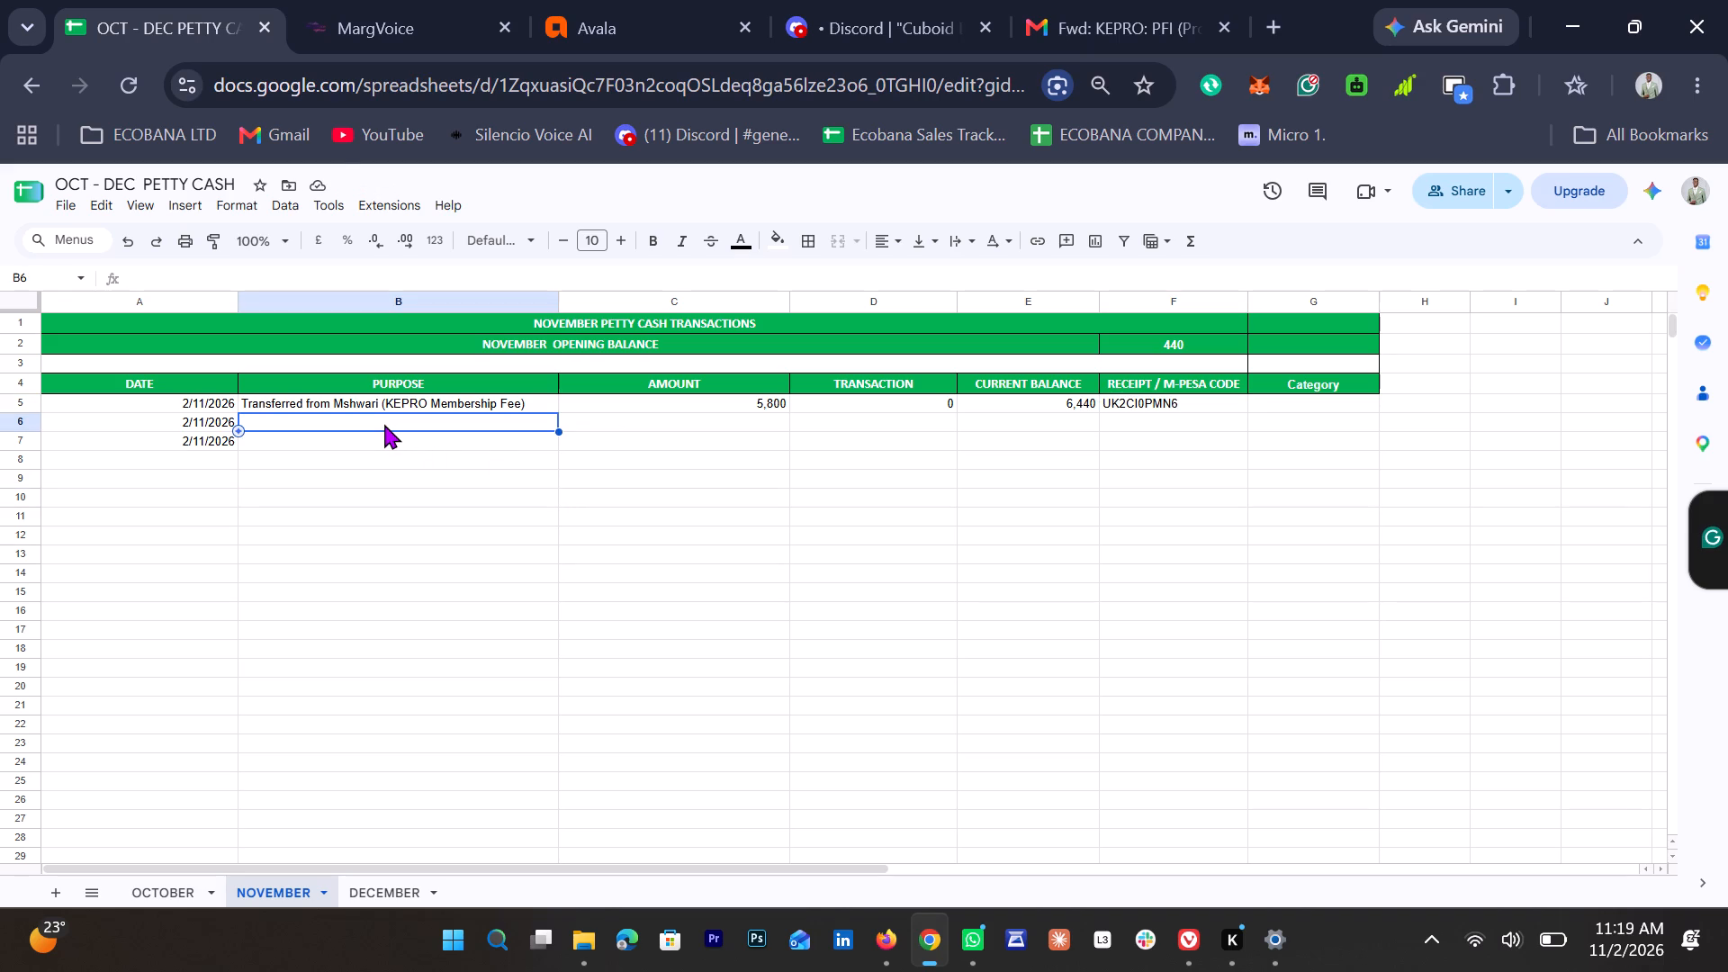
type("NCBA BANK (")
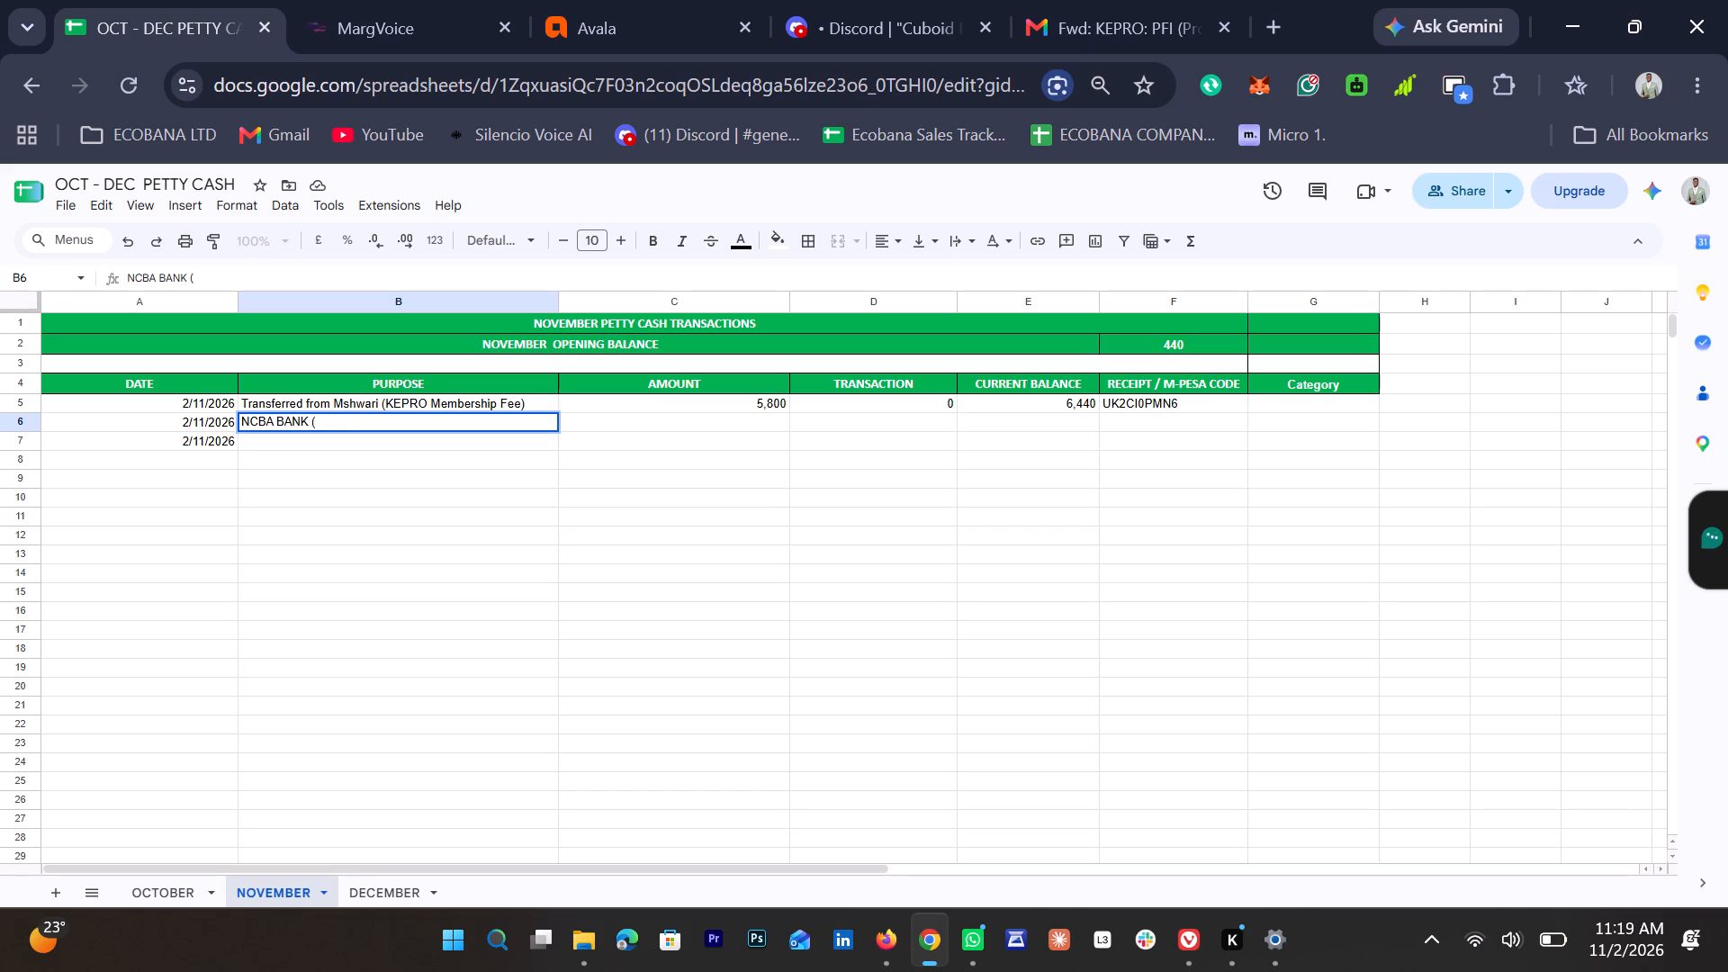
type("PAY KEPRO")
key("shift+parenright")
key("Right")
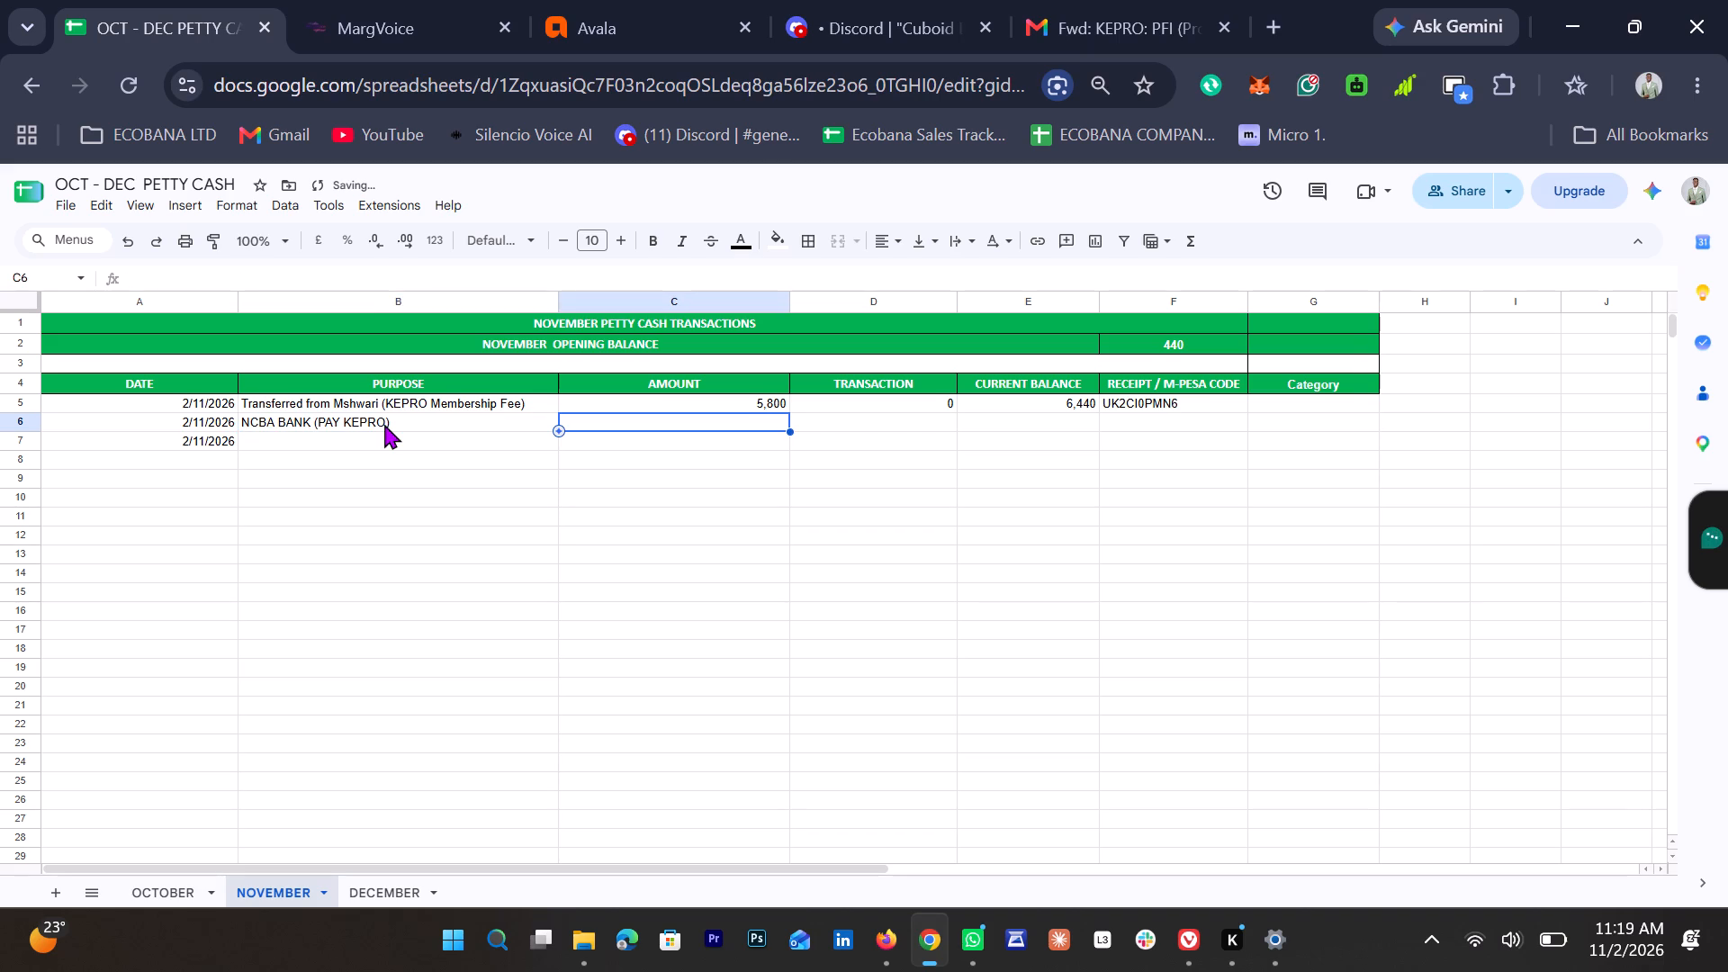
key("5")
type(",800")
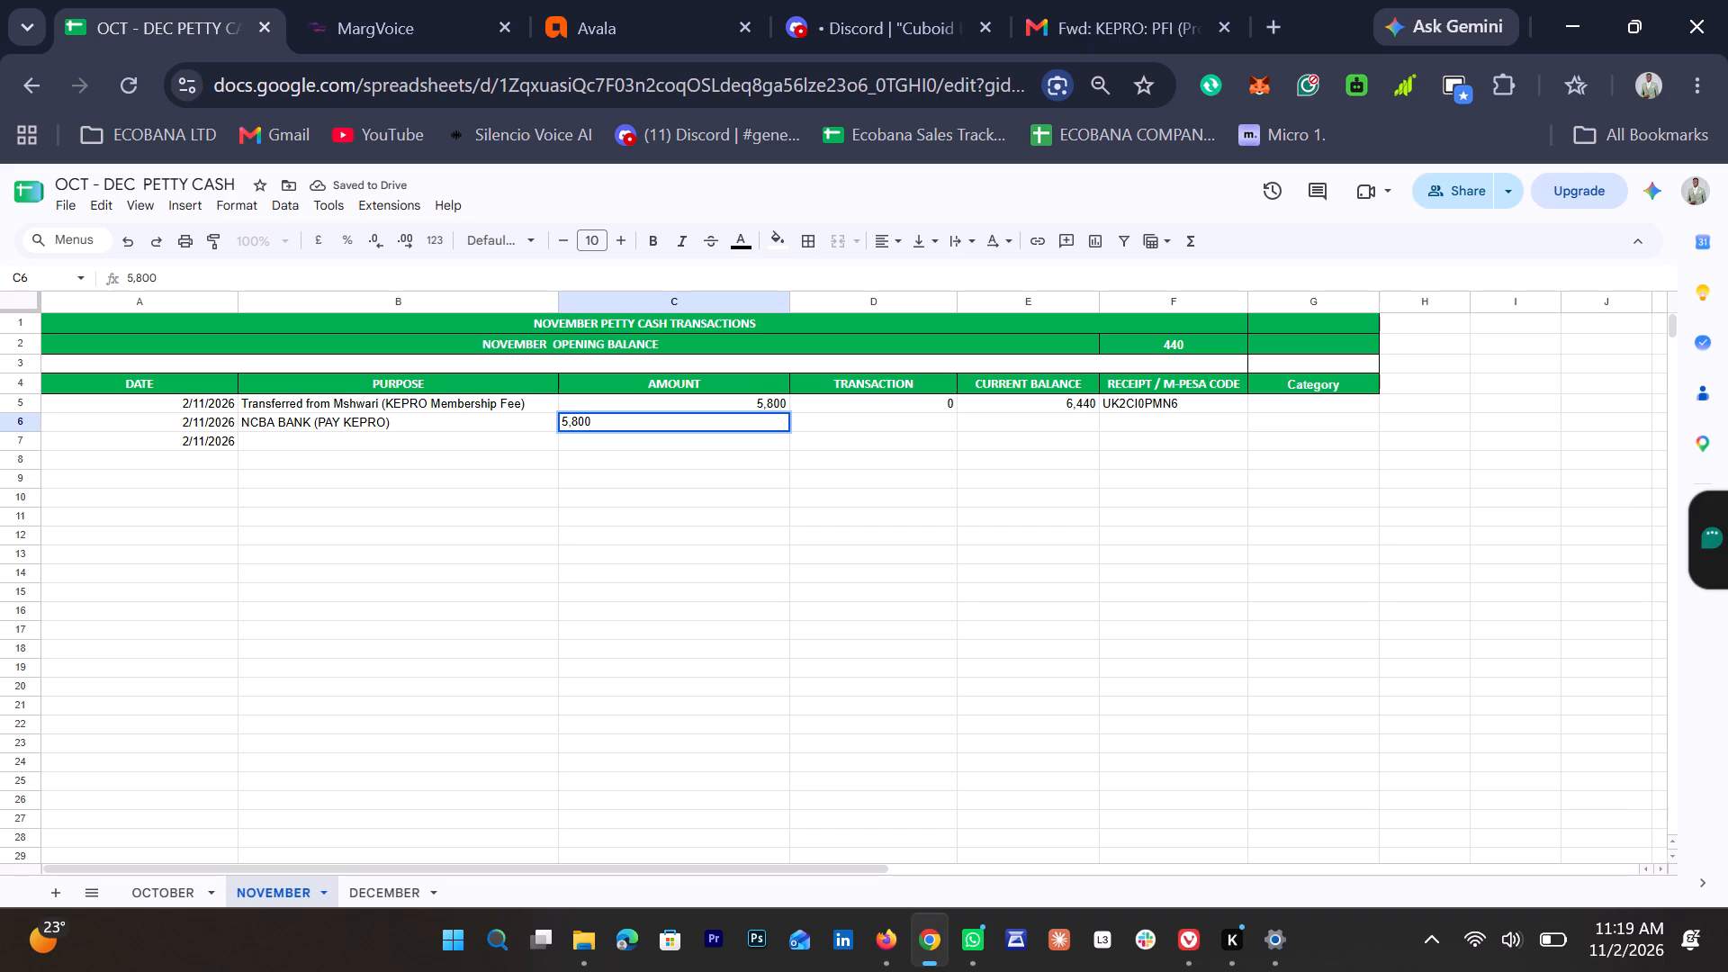
Correct the amount of the first November transaction, the Mshwari transfer, to 6000.
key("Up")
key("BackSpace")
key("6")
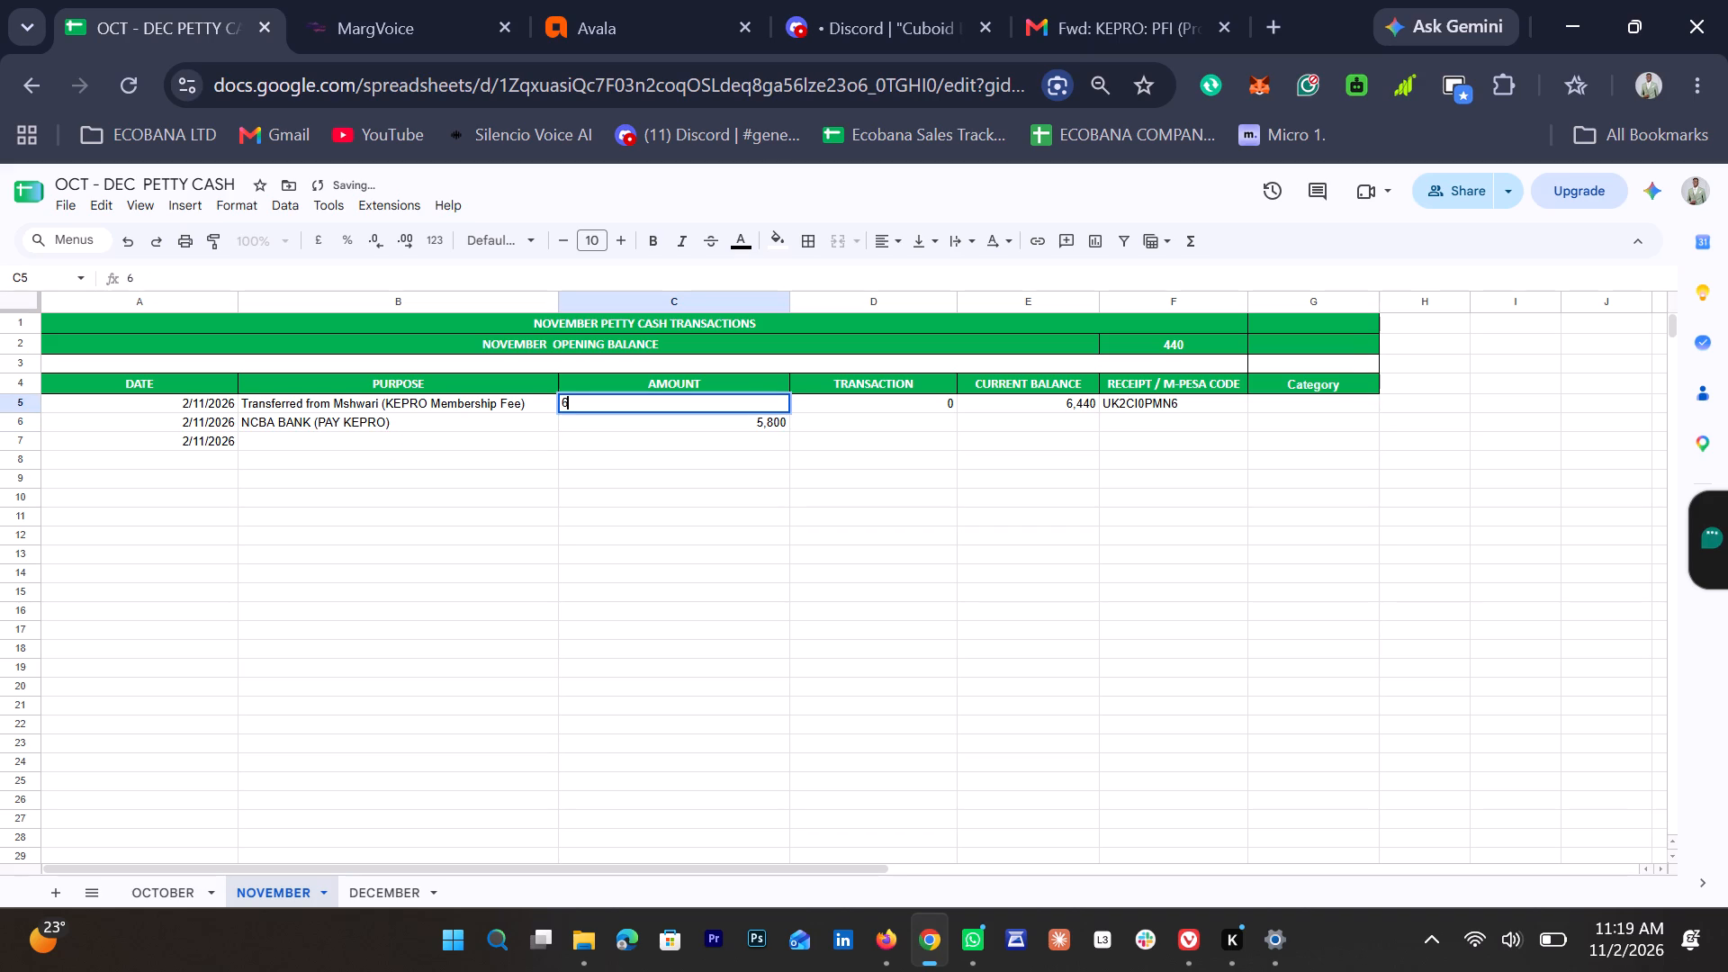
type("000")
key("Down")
For the NCBA BANK (PAY KEPRO) entry, enter transaction 42 and current balance 598.
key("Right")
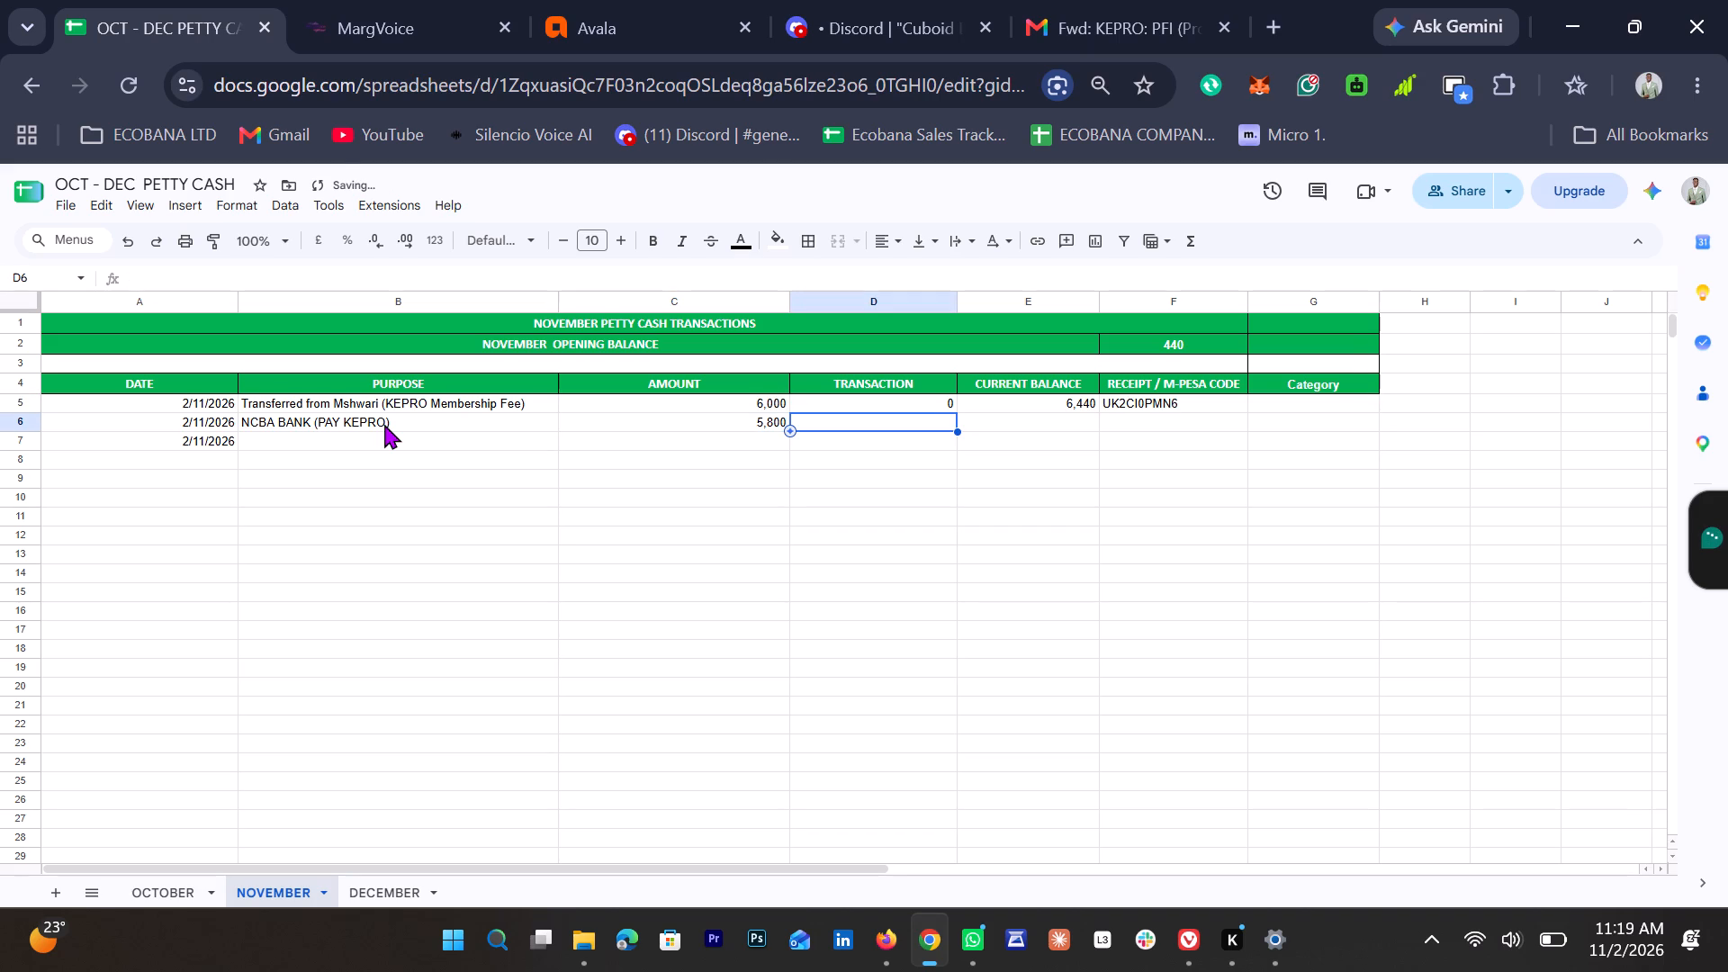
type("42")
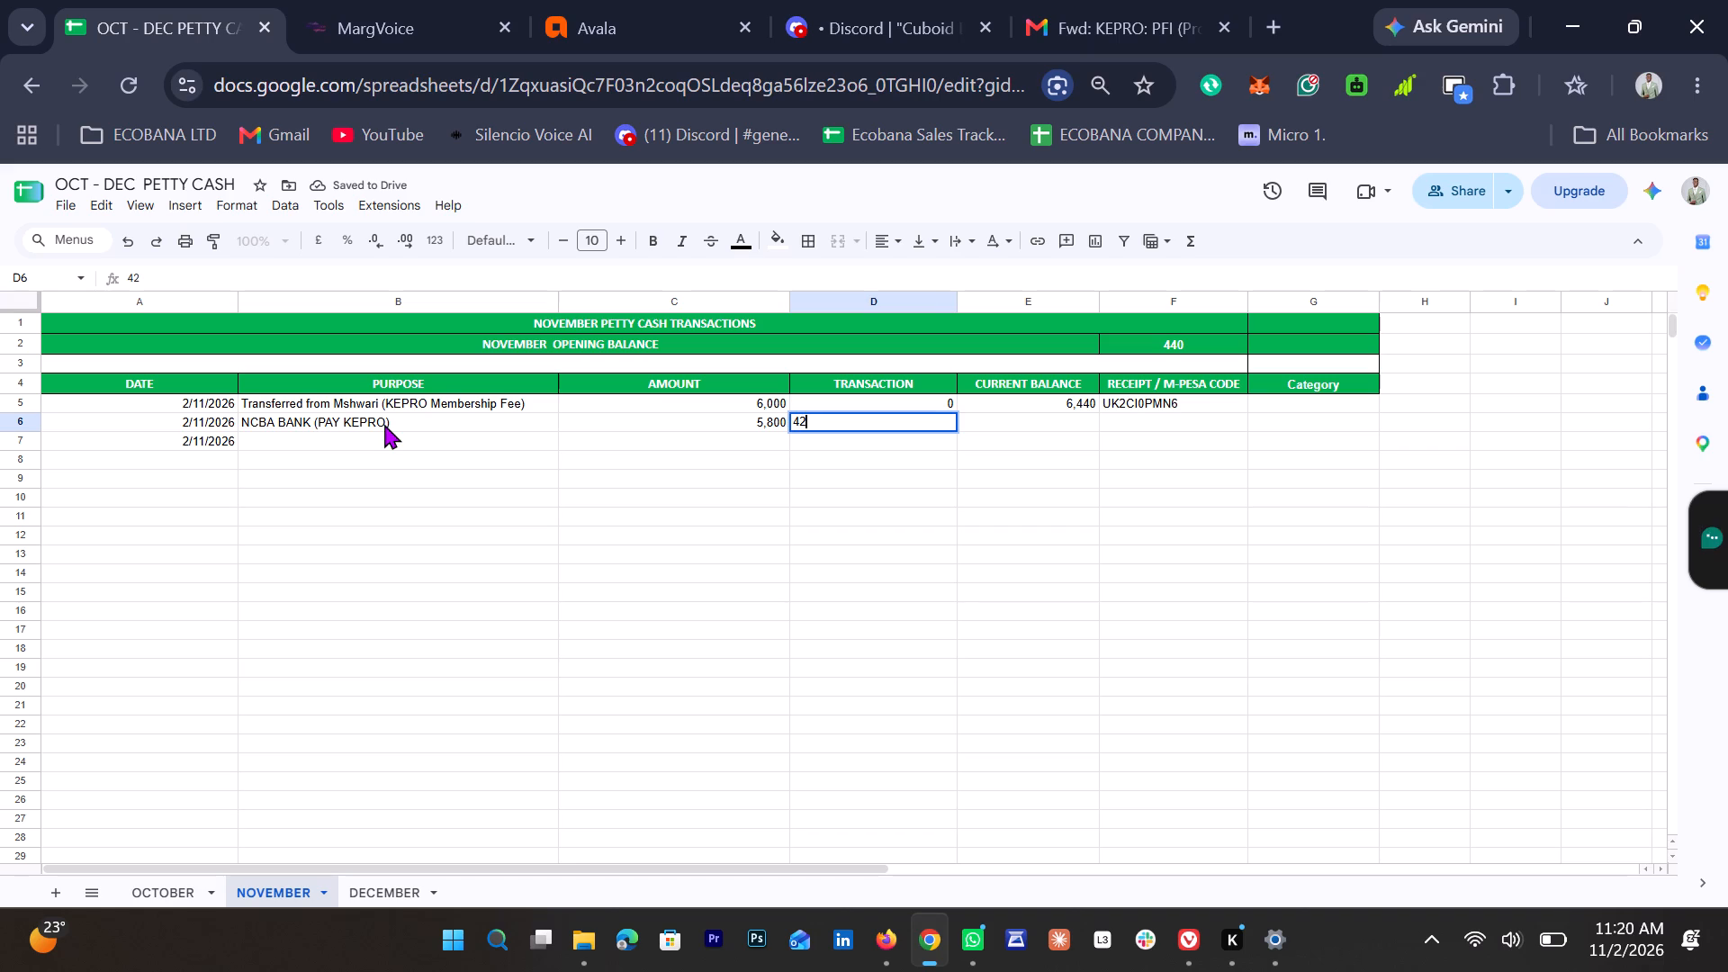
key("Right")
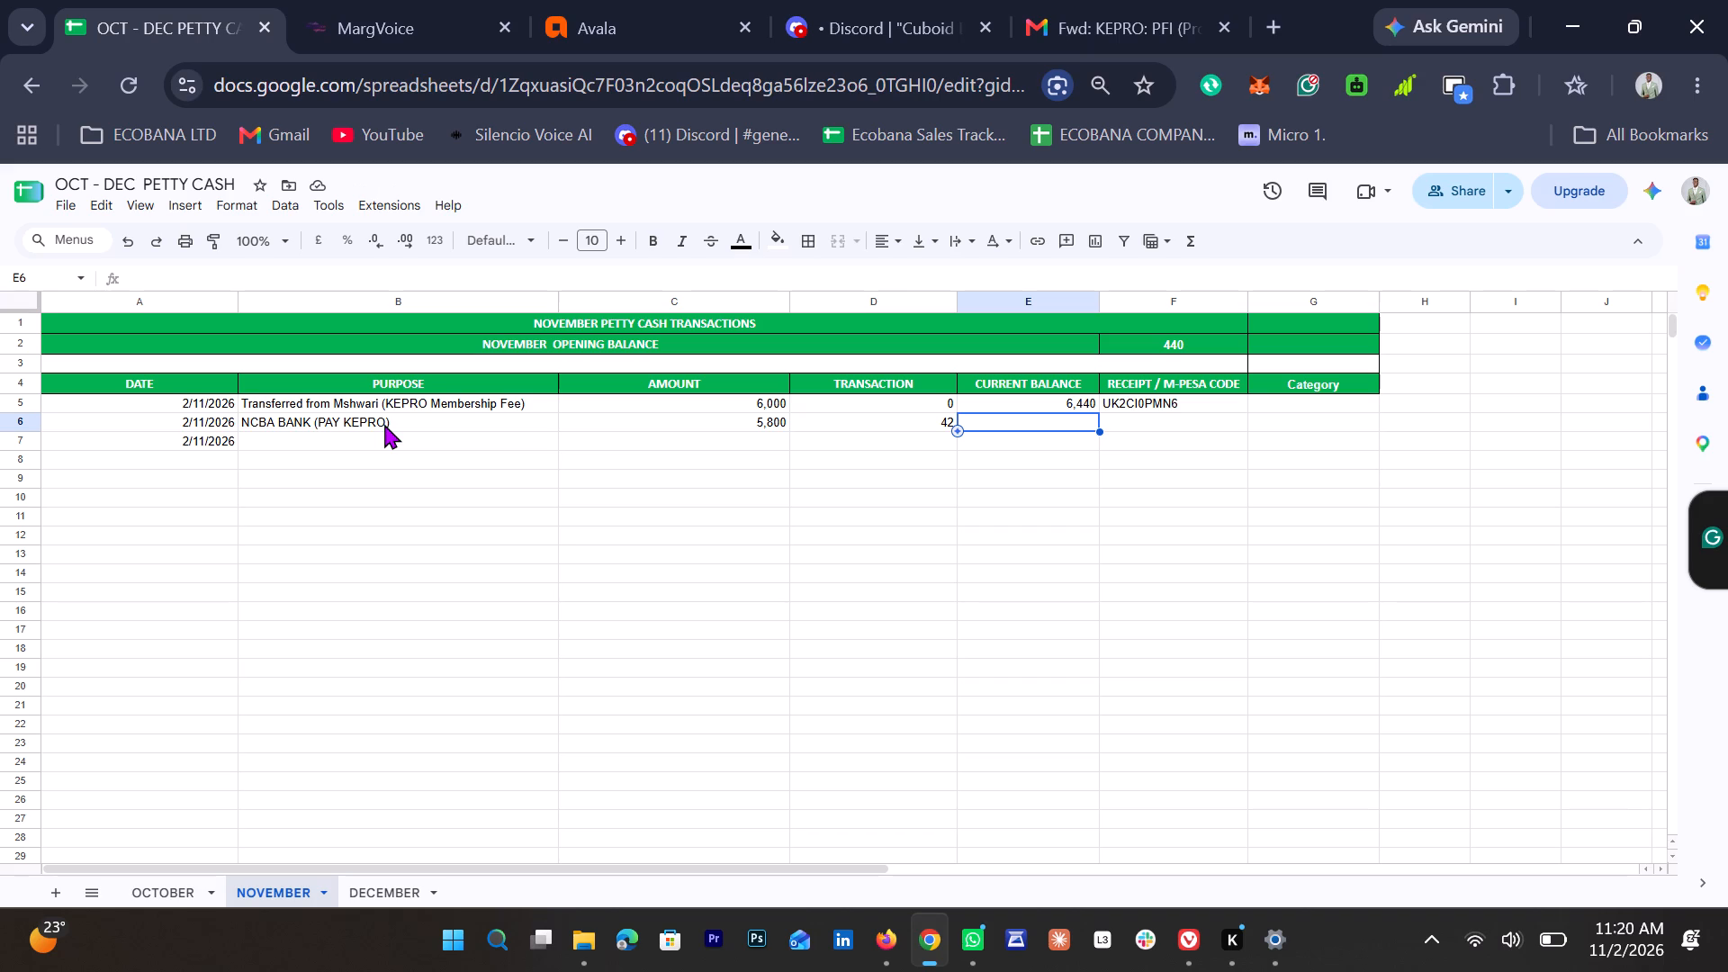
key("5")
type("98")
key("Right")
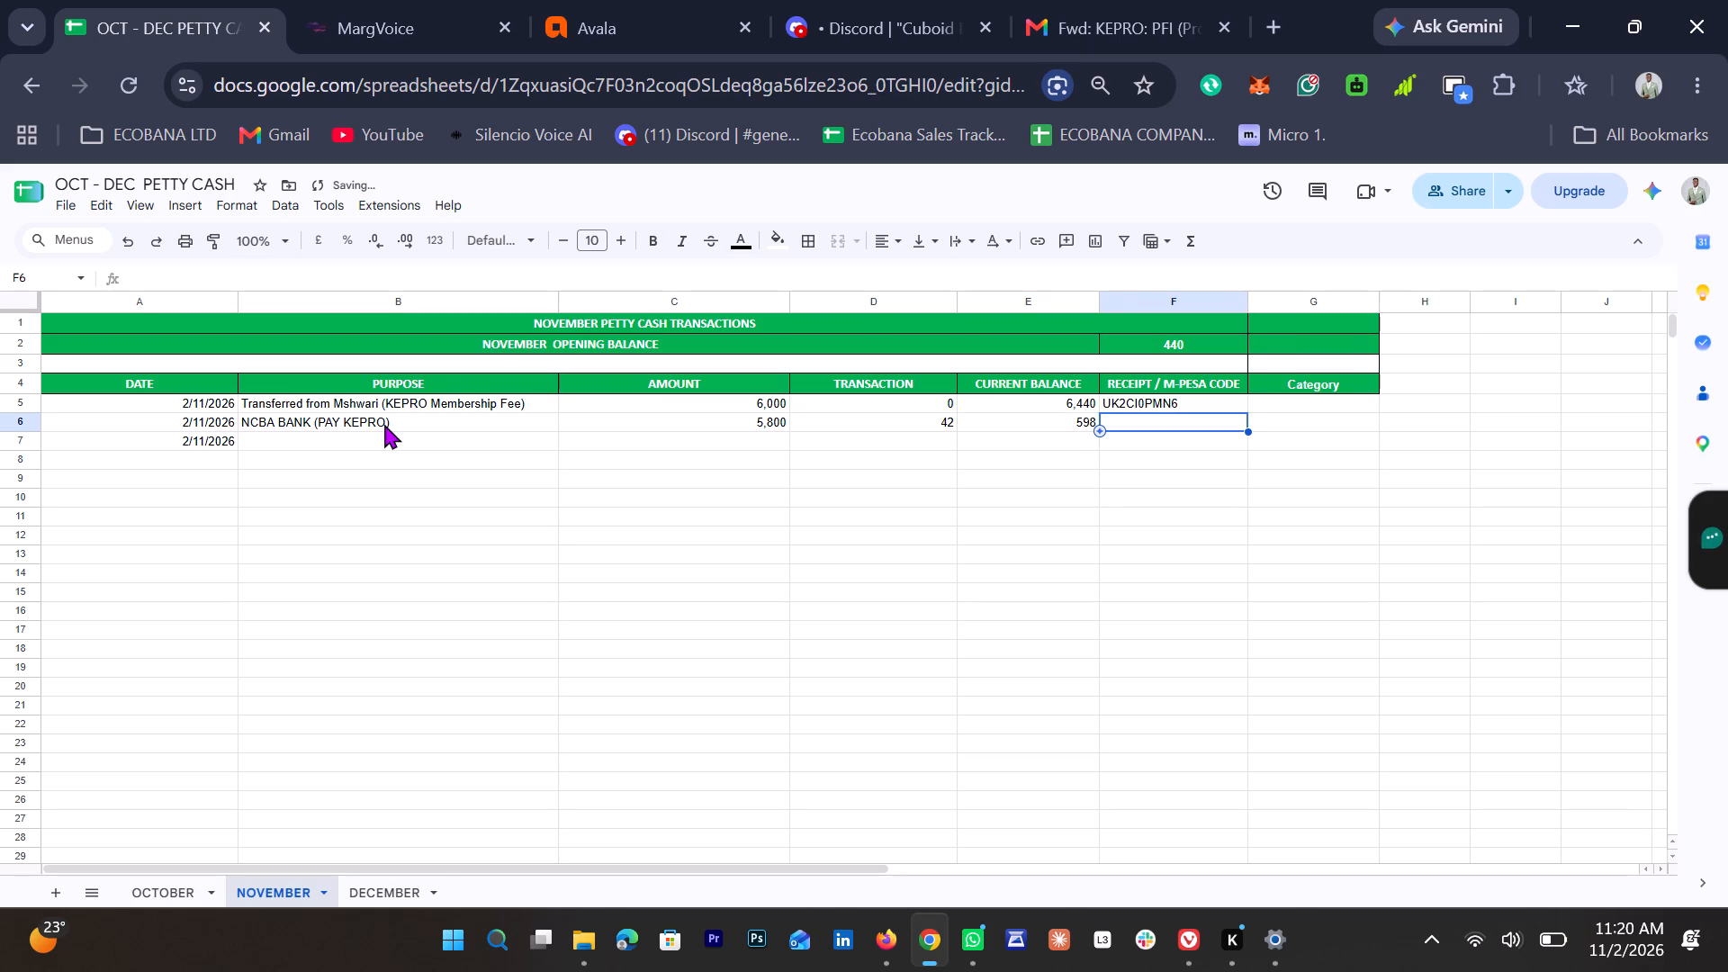
Centre-align the contents of all cells on the NOVEMBER sheet horizontally.
left_click(464, 583)
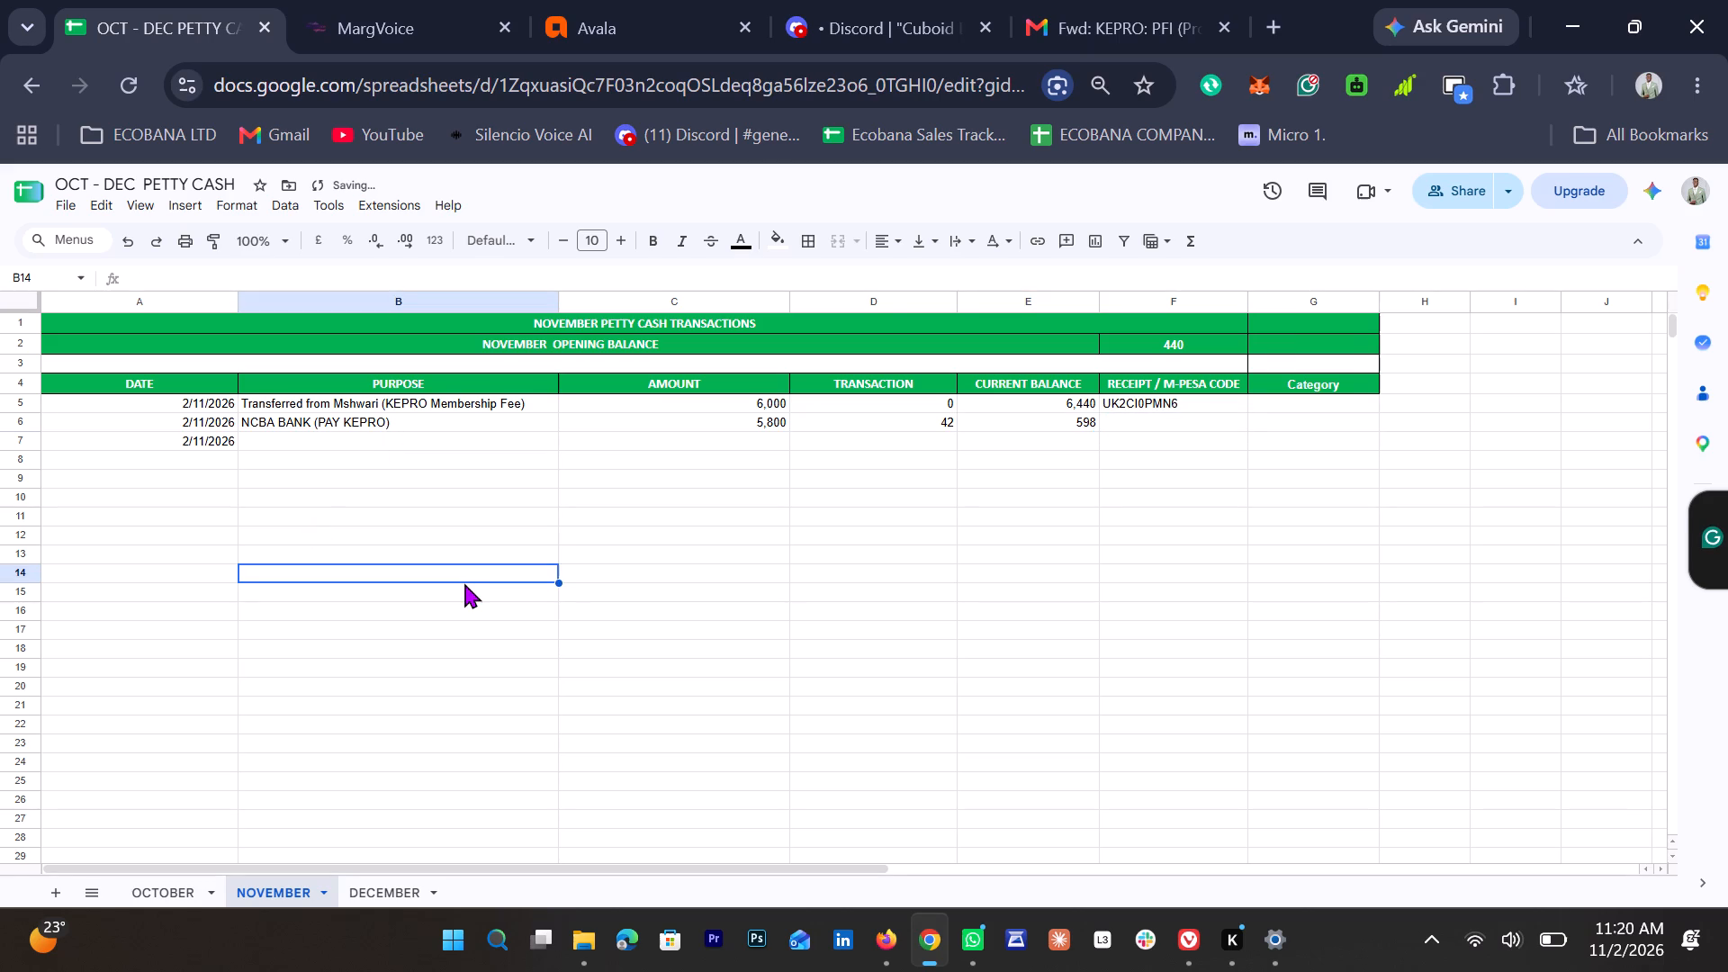
key("ctrl+a")
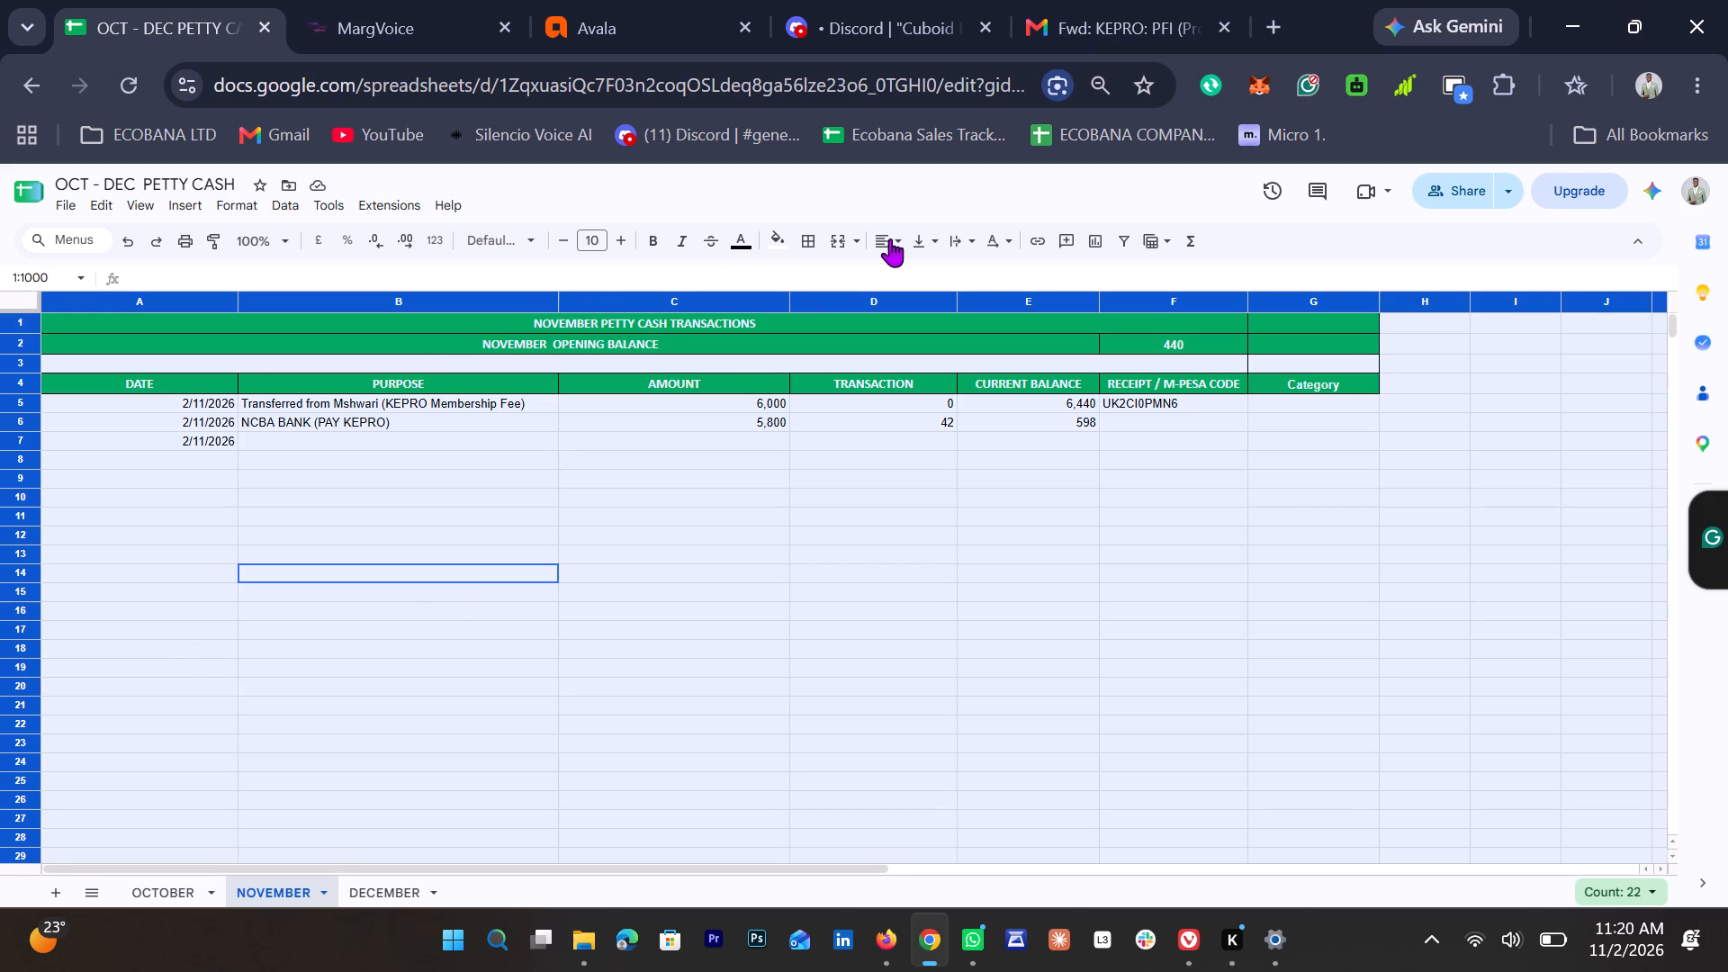
left_click(891, 238)
left_click(917, 272)
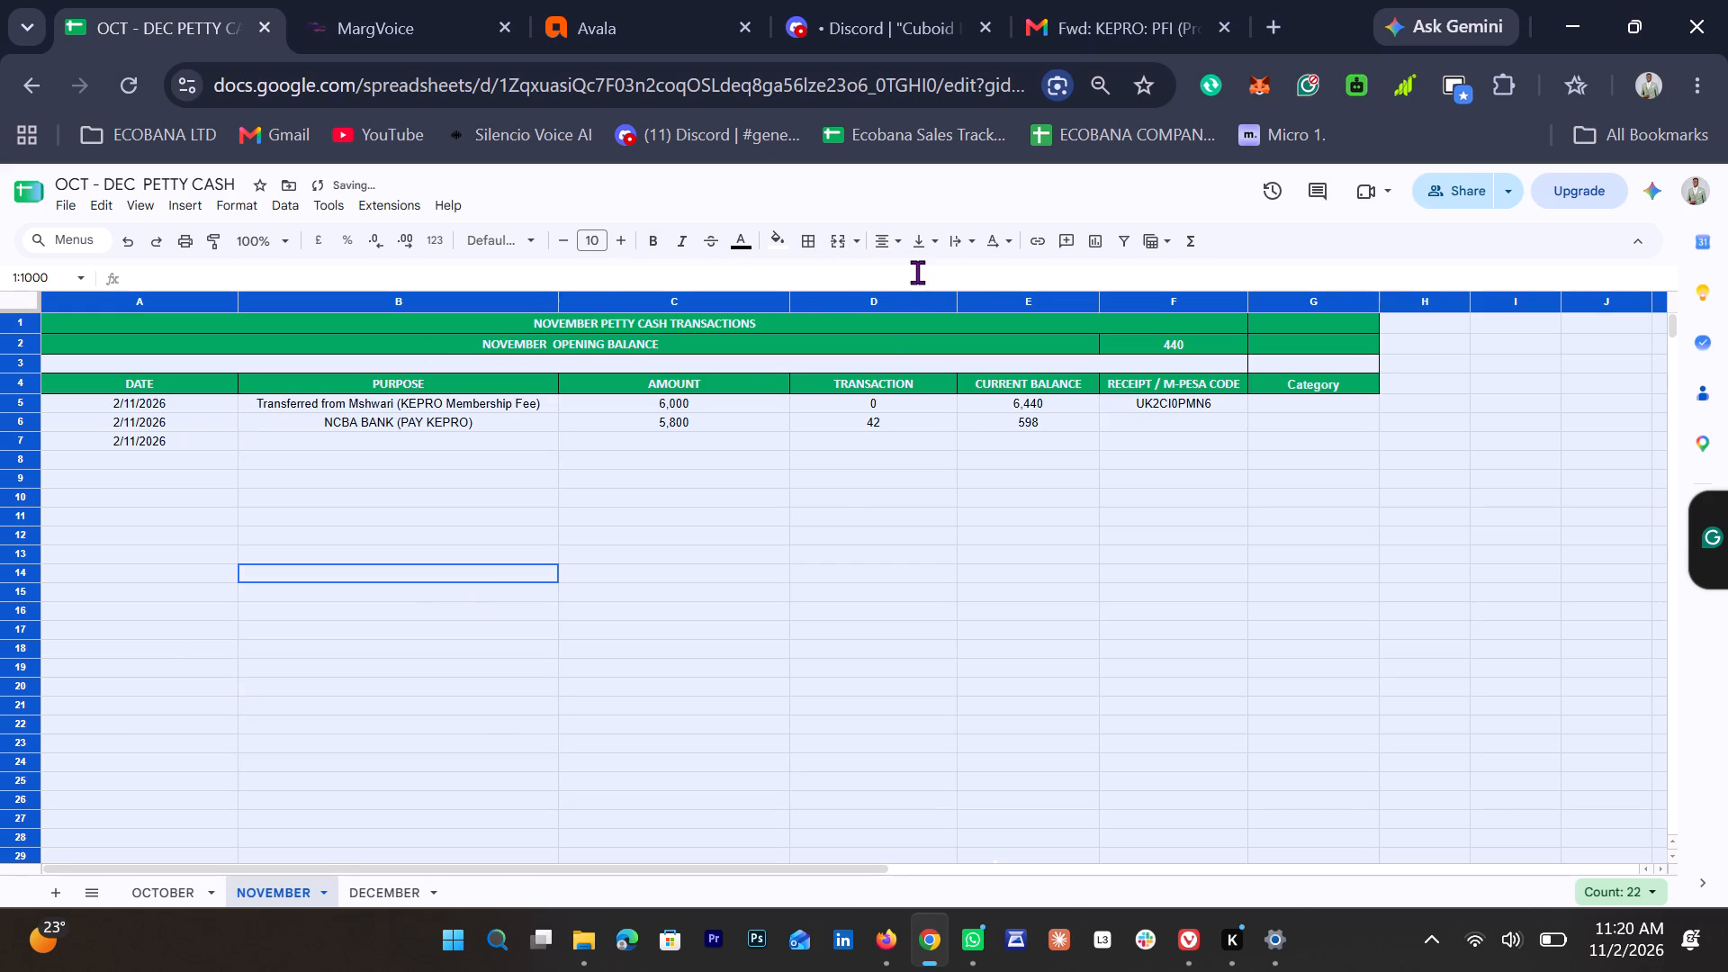
left_click(804, 556)
left_click(465, 470)
left_click(285, 427)
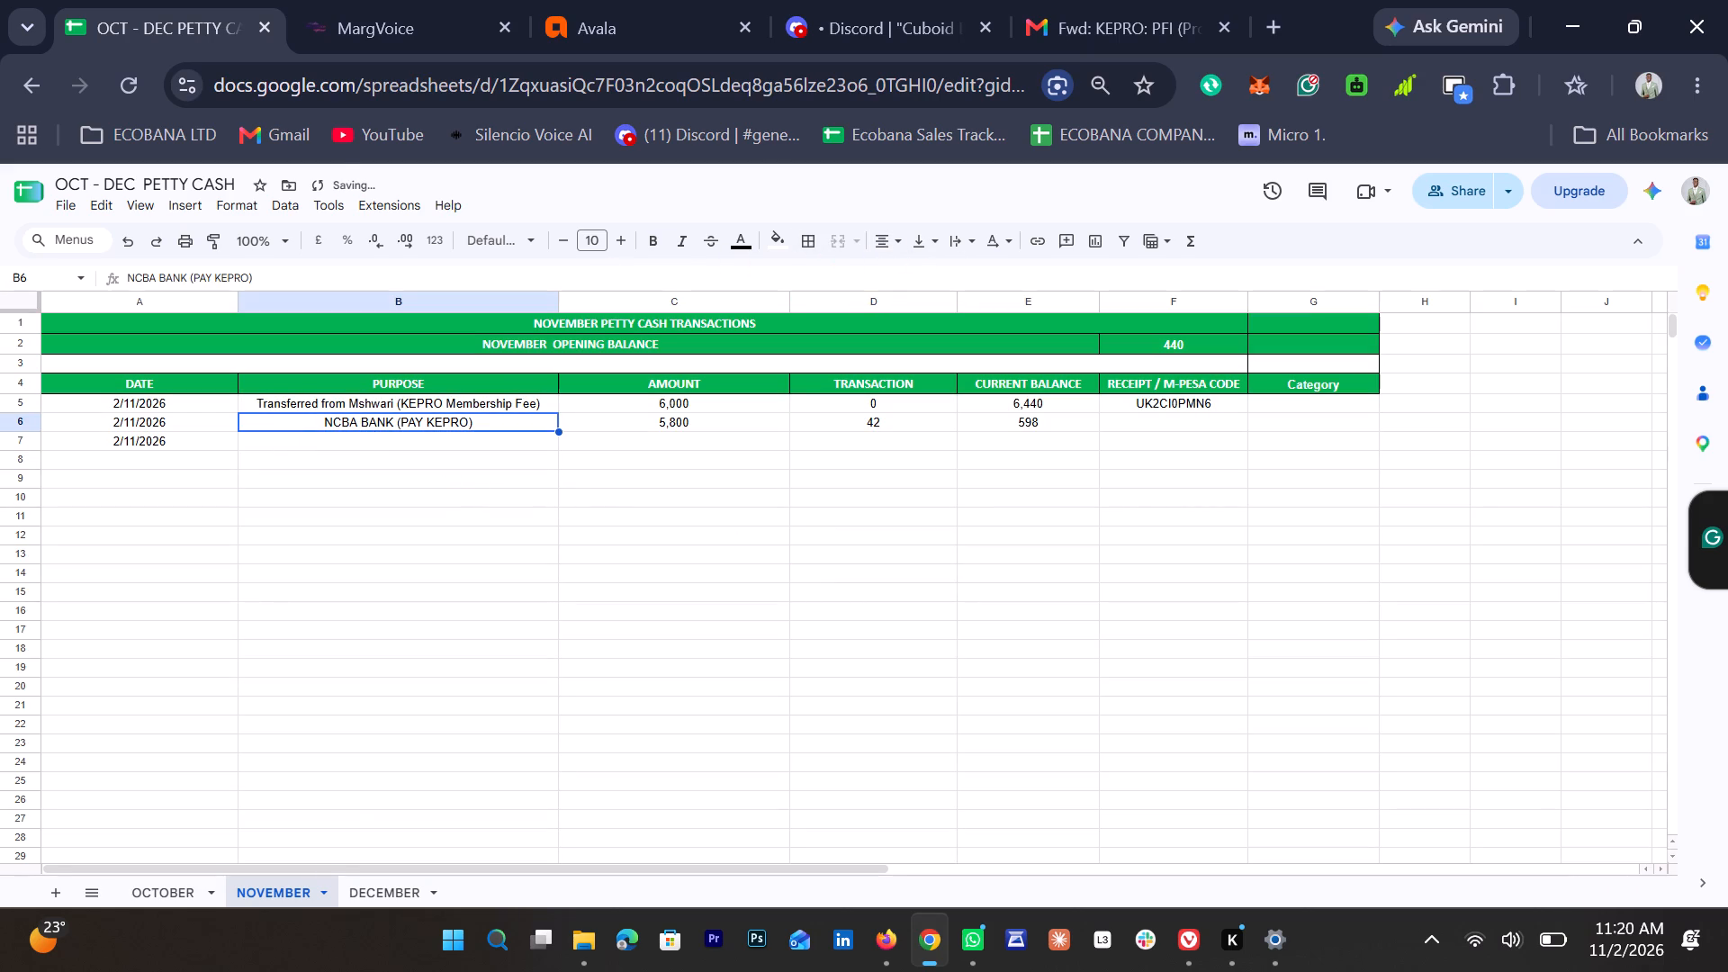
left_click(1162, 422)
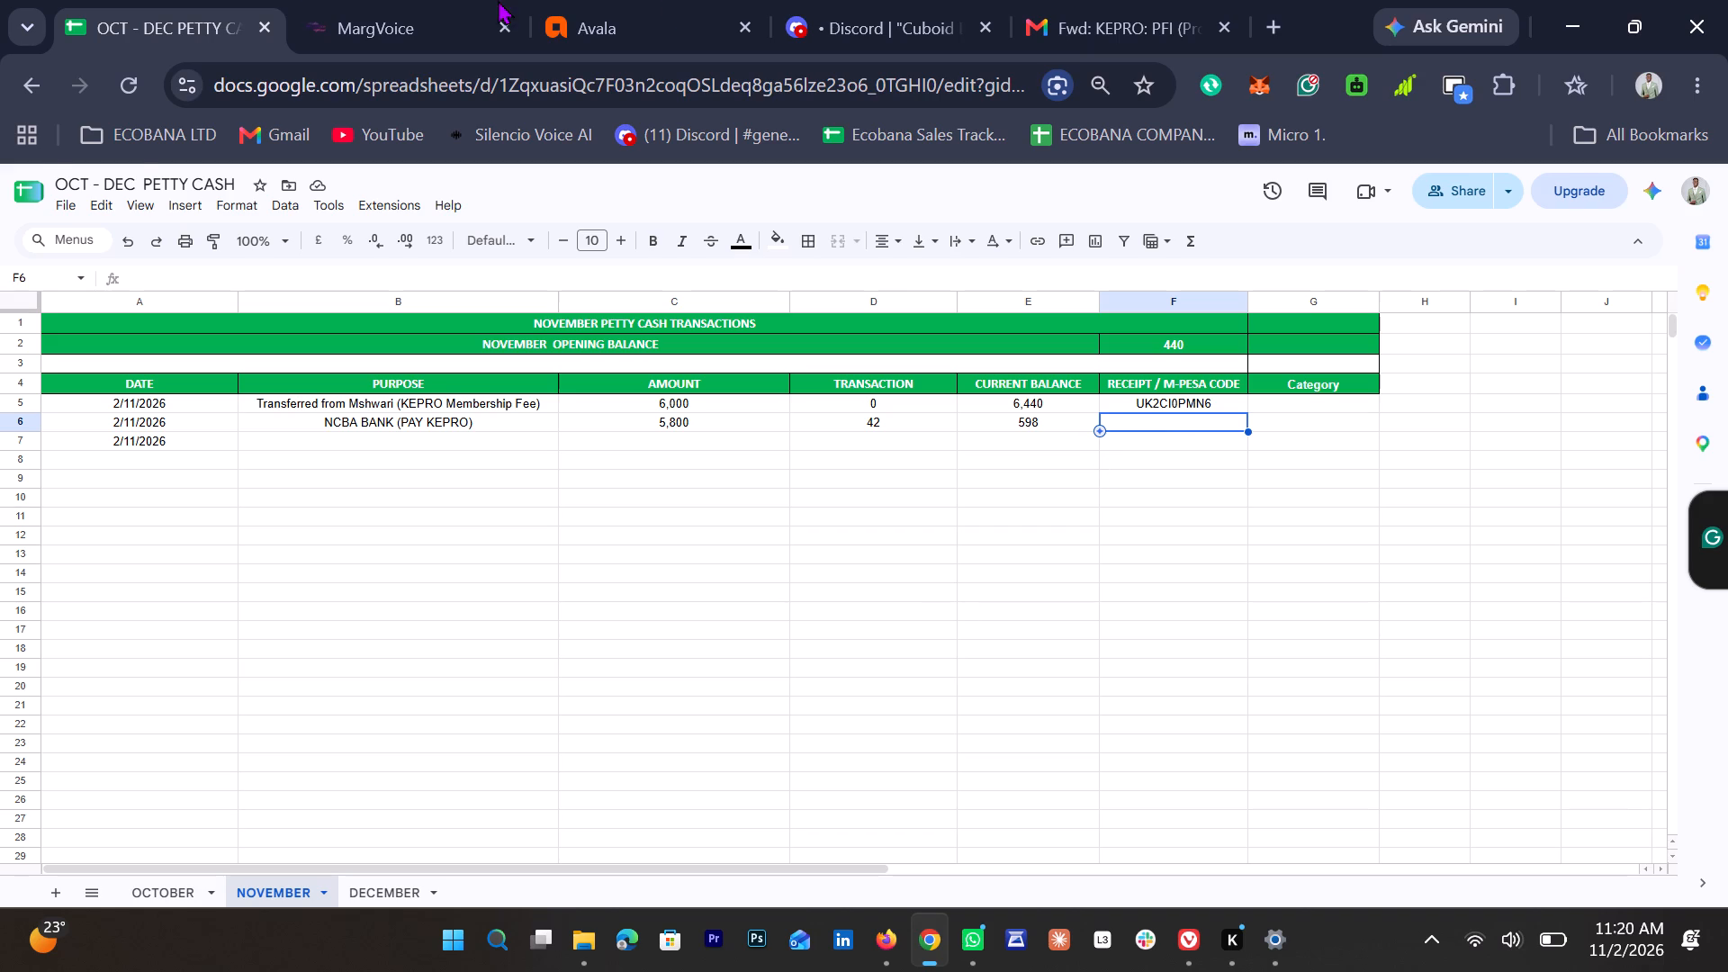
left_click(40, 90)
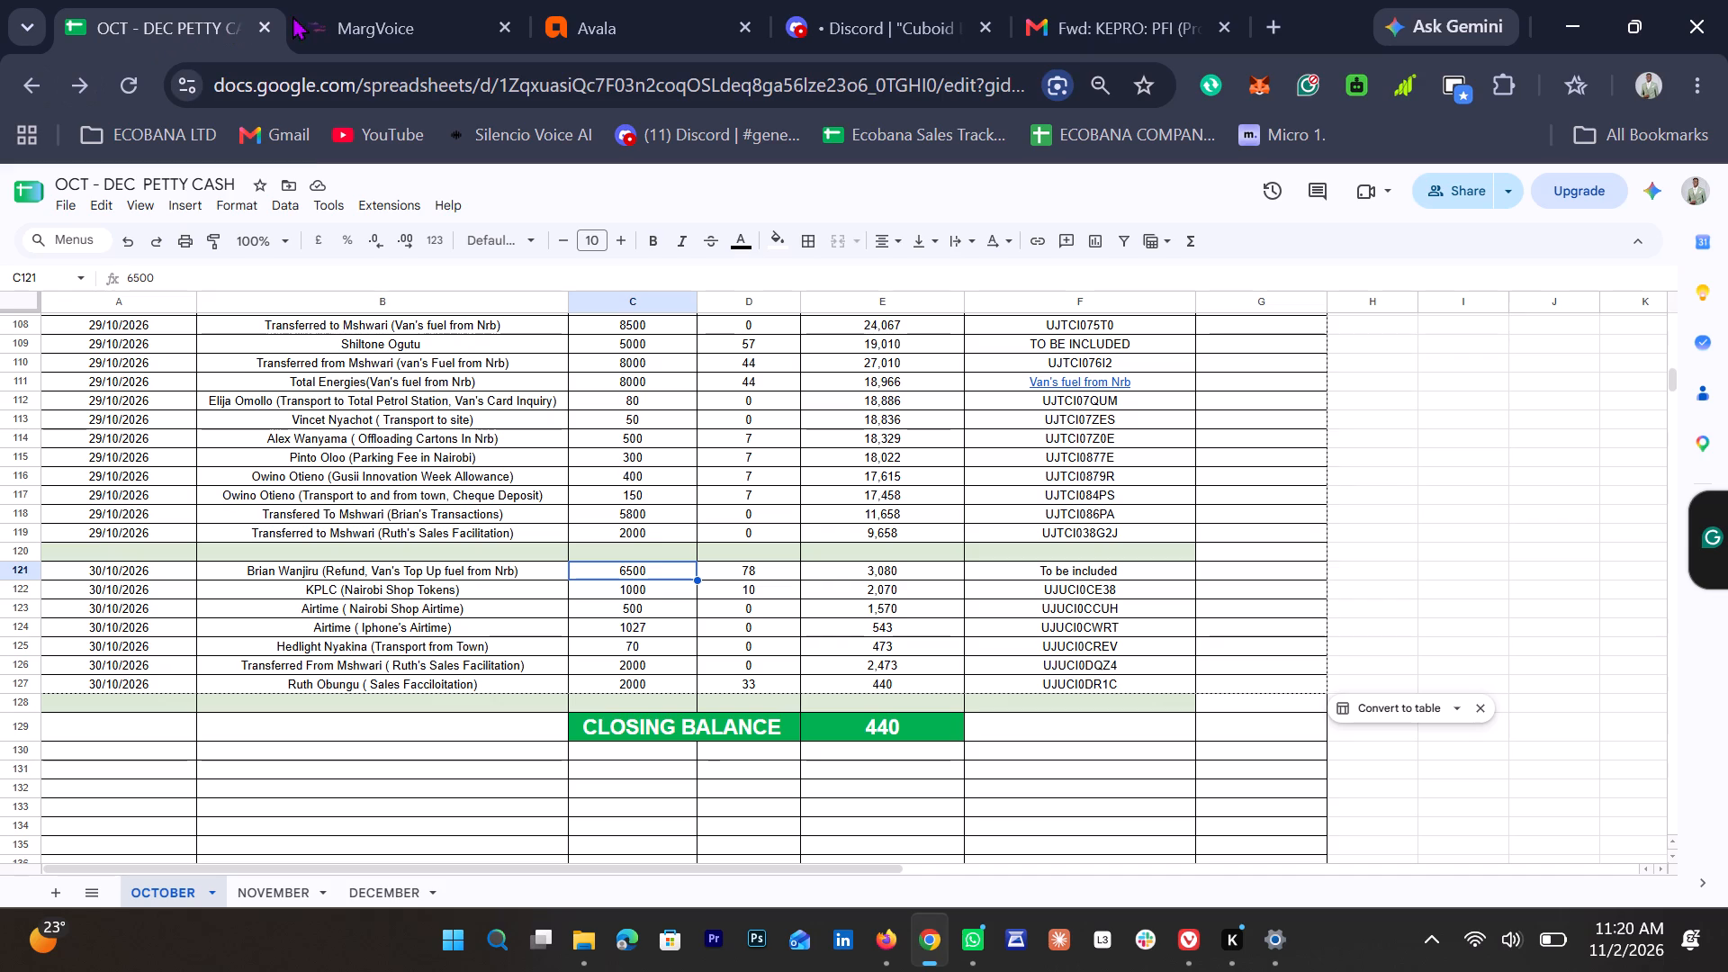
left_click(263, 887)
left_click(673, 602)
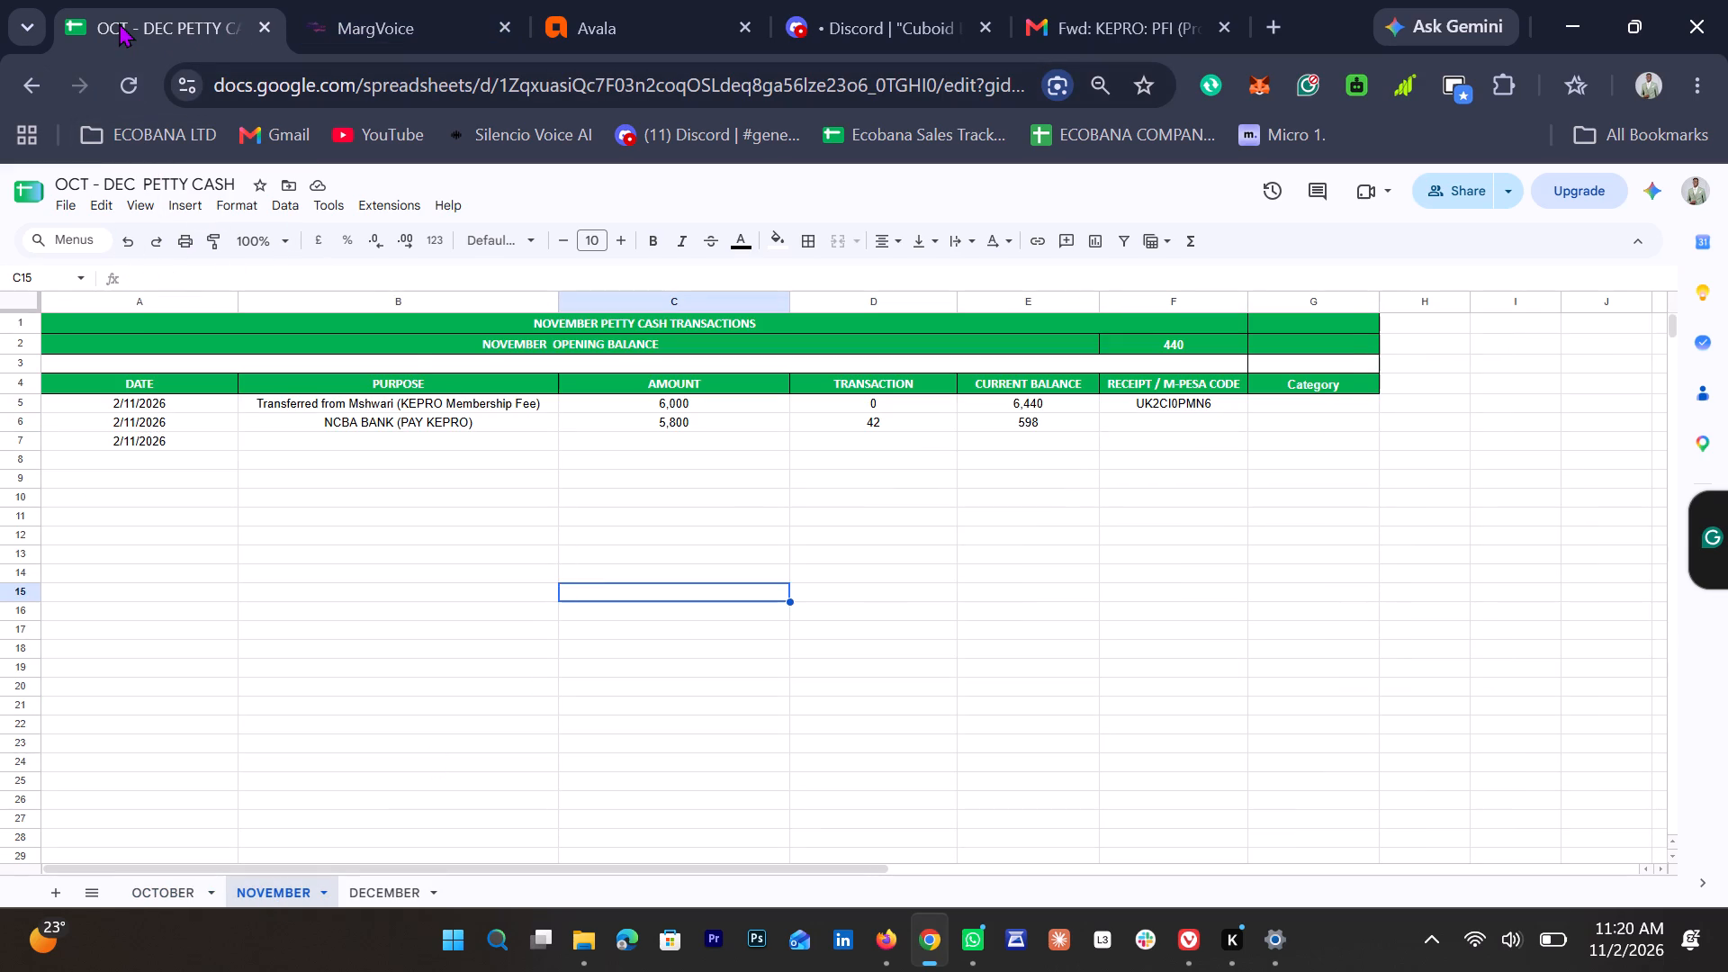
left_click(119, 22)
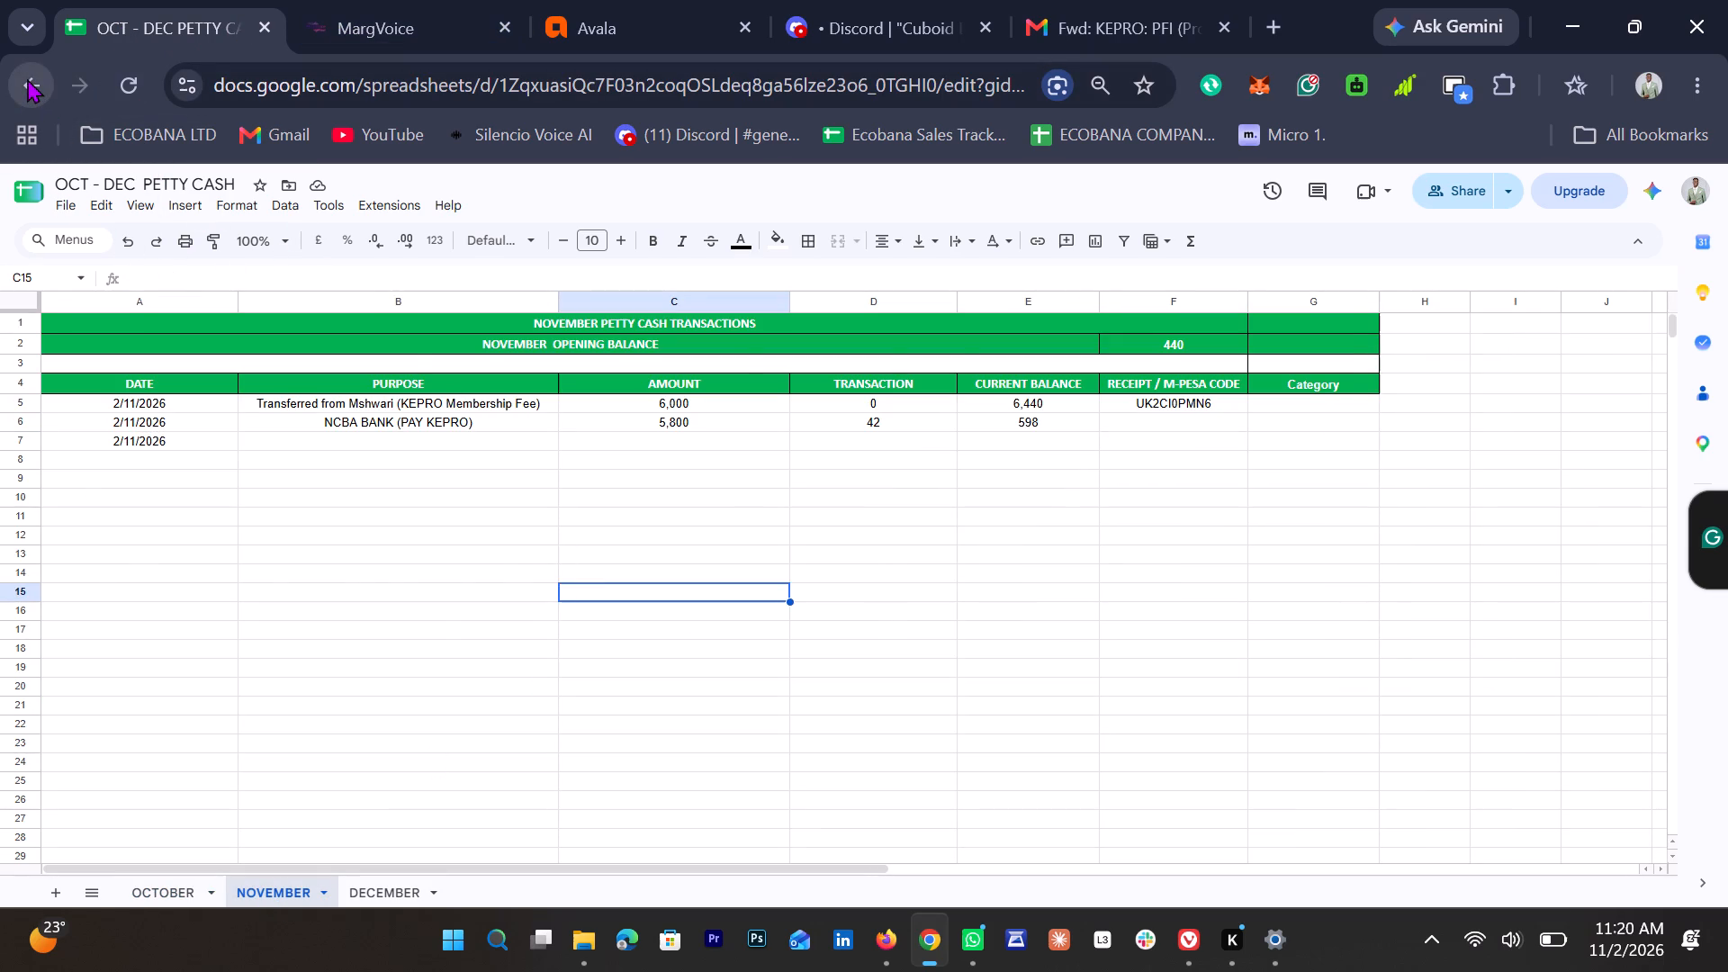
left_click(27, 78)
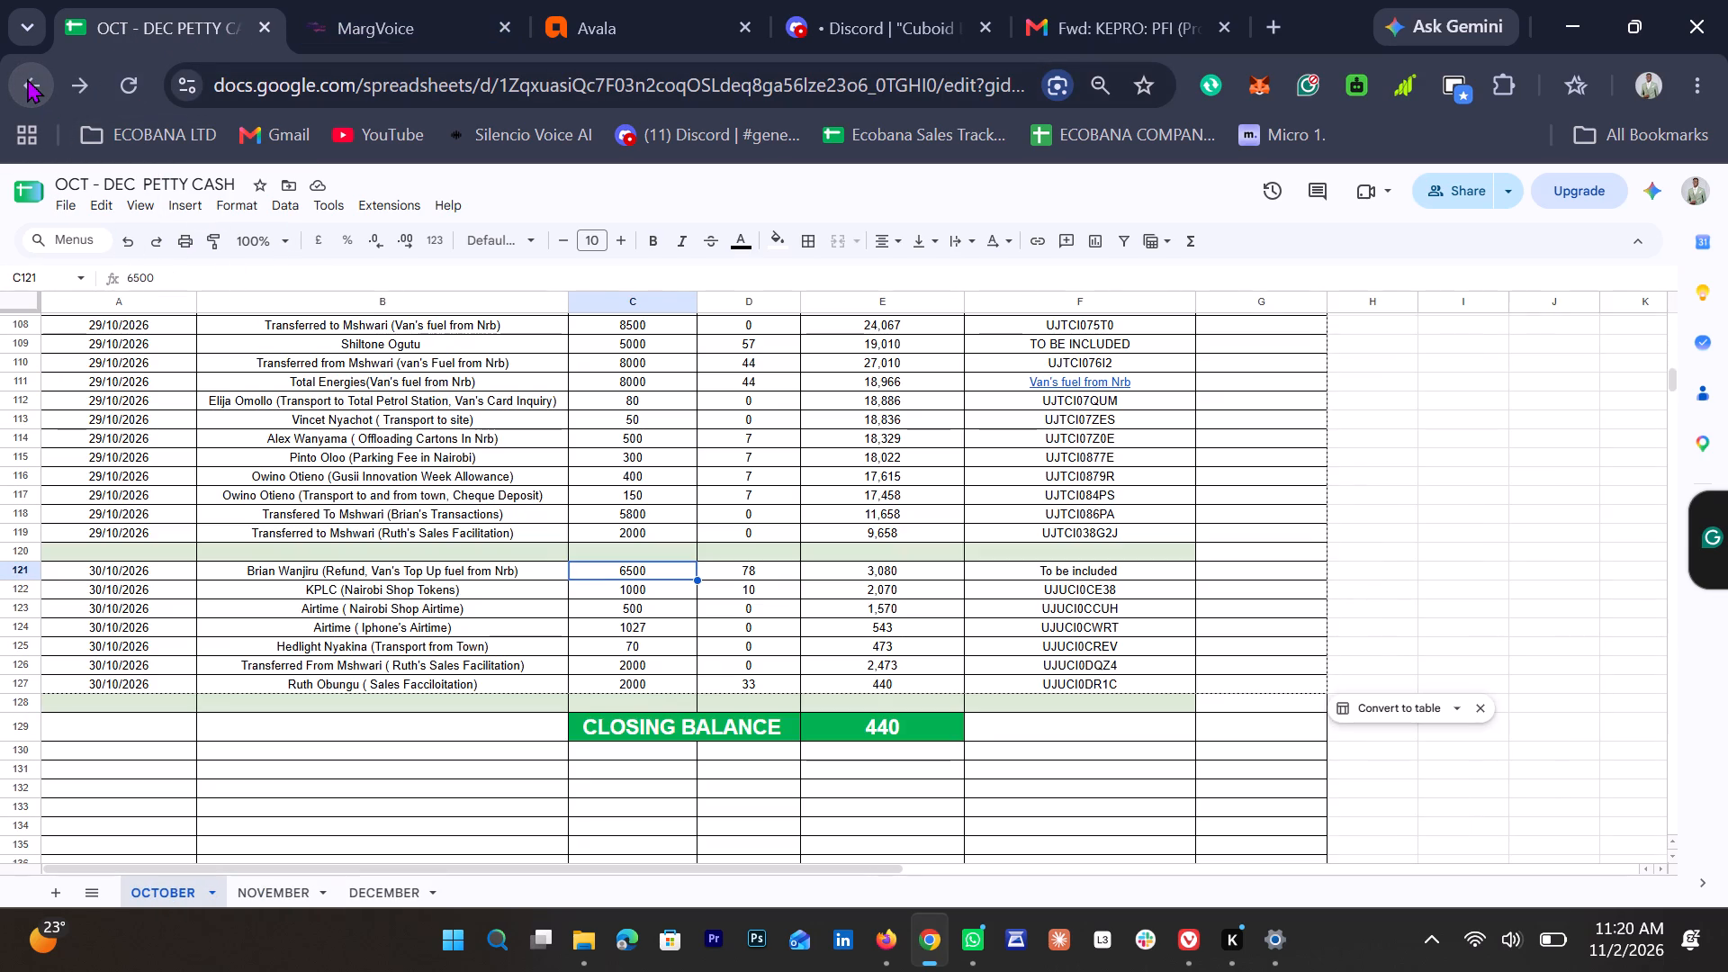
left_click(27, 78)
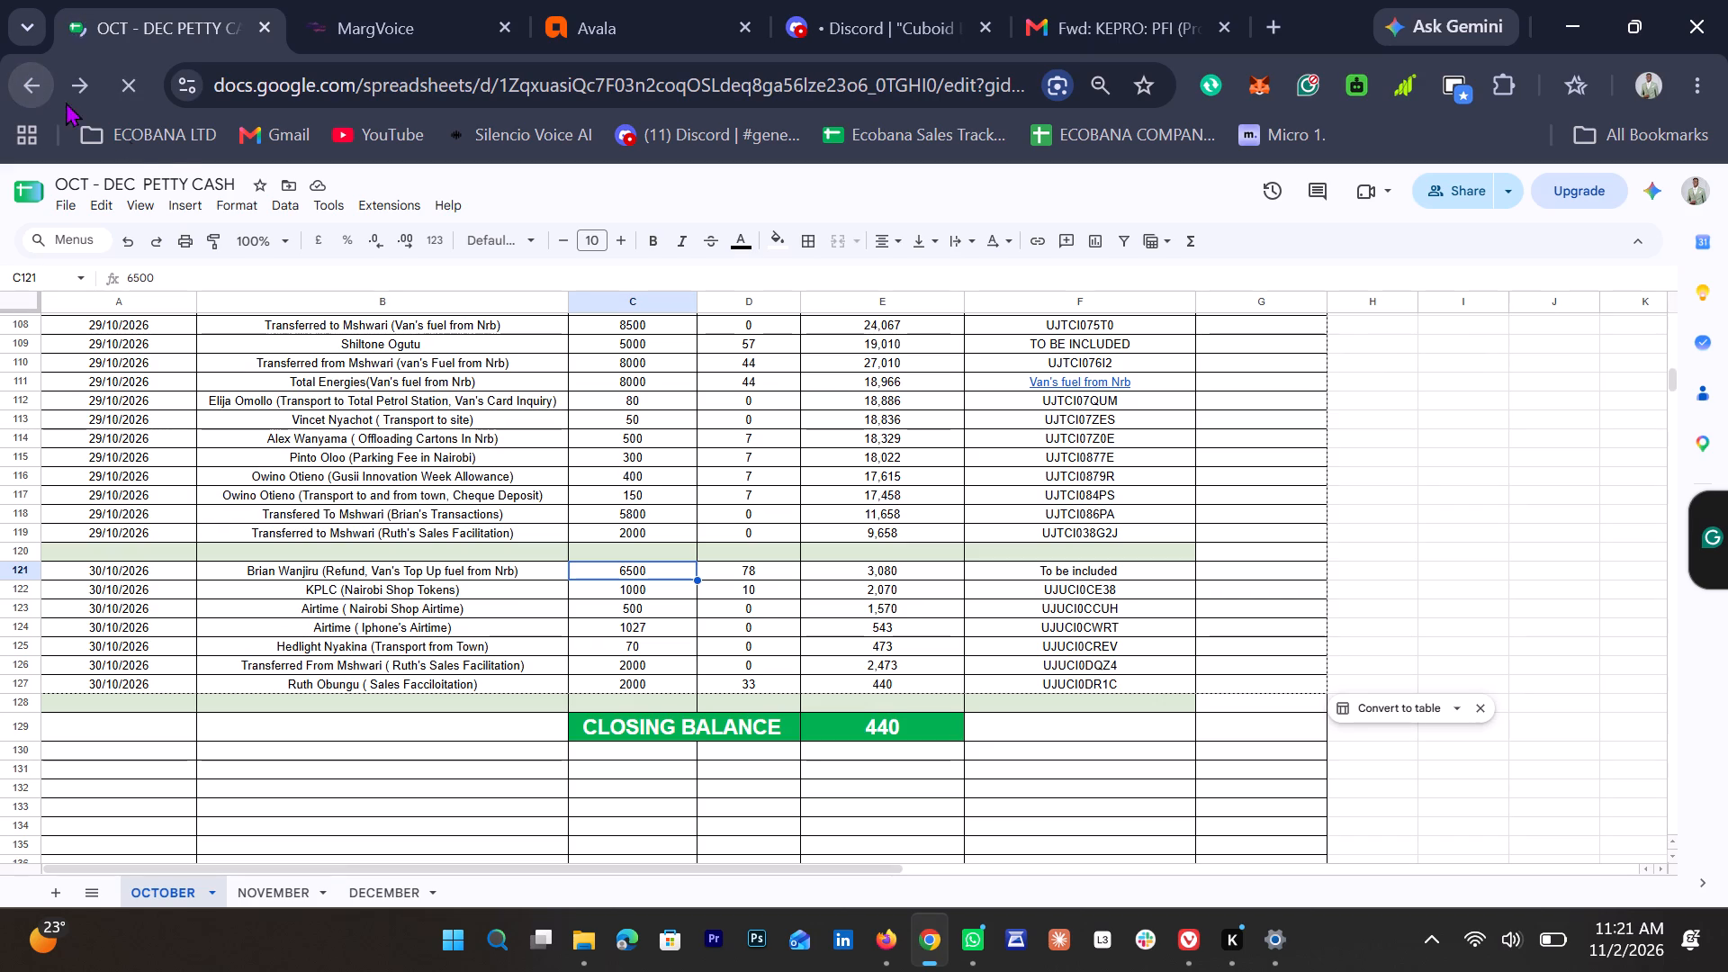
Switch to Google Drive and open the PETTY CASH TRANSACTIONS folder inside ECOBANA WORKPLACE_EOG, dismissing the Gemini student offer.
left_click(160, 132)
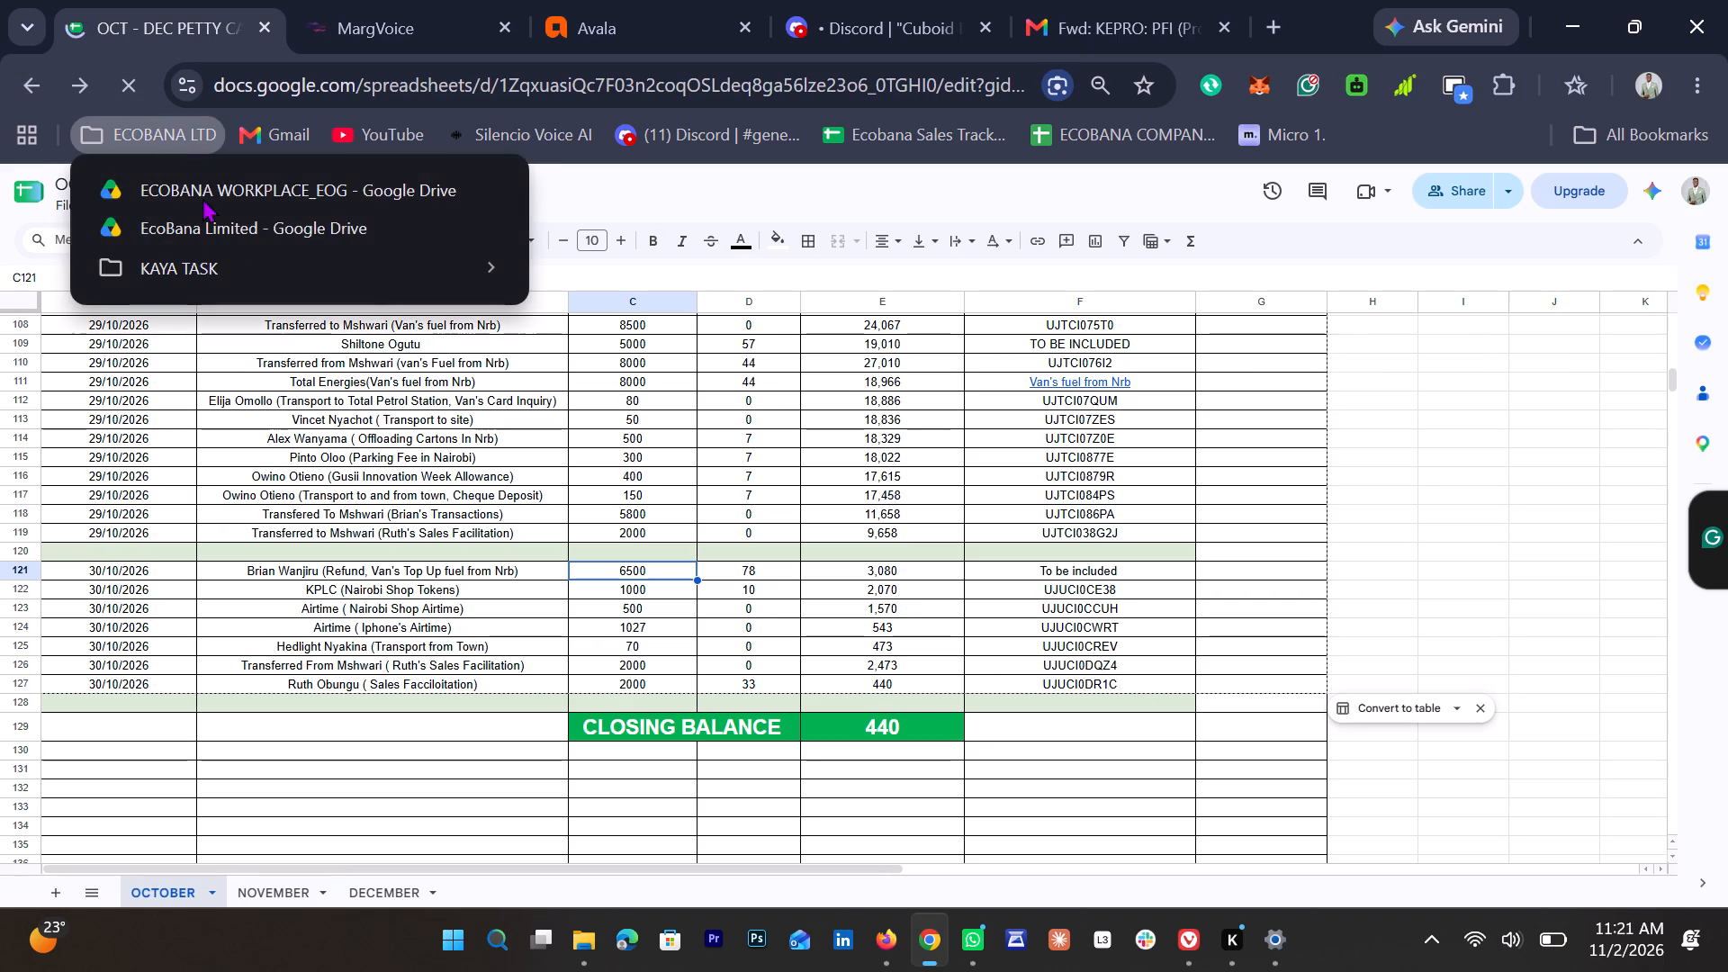
left_click(279, 184)
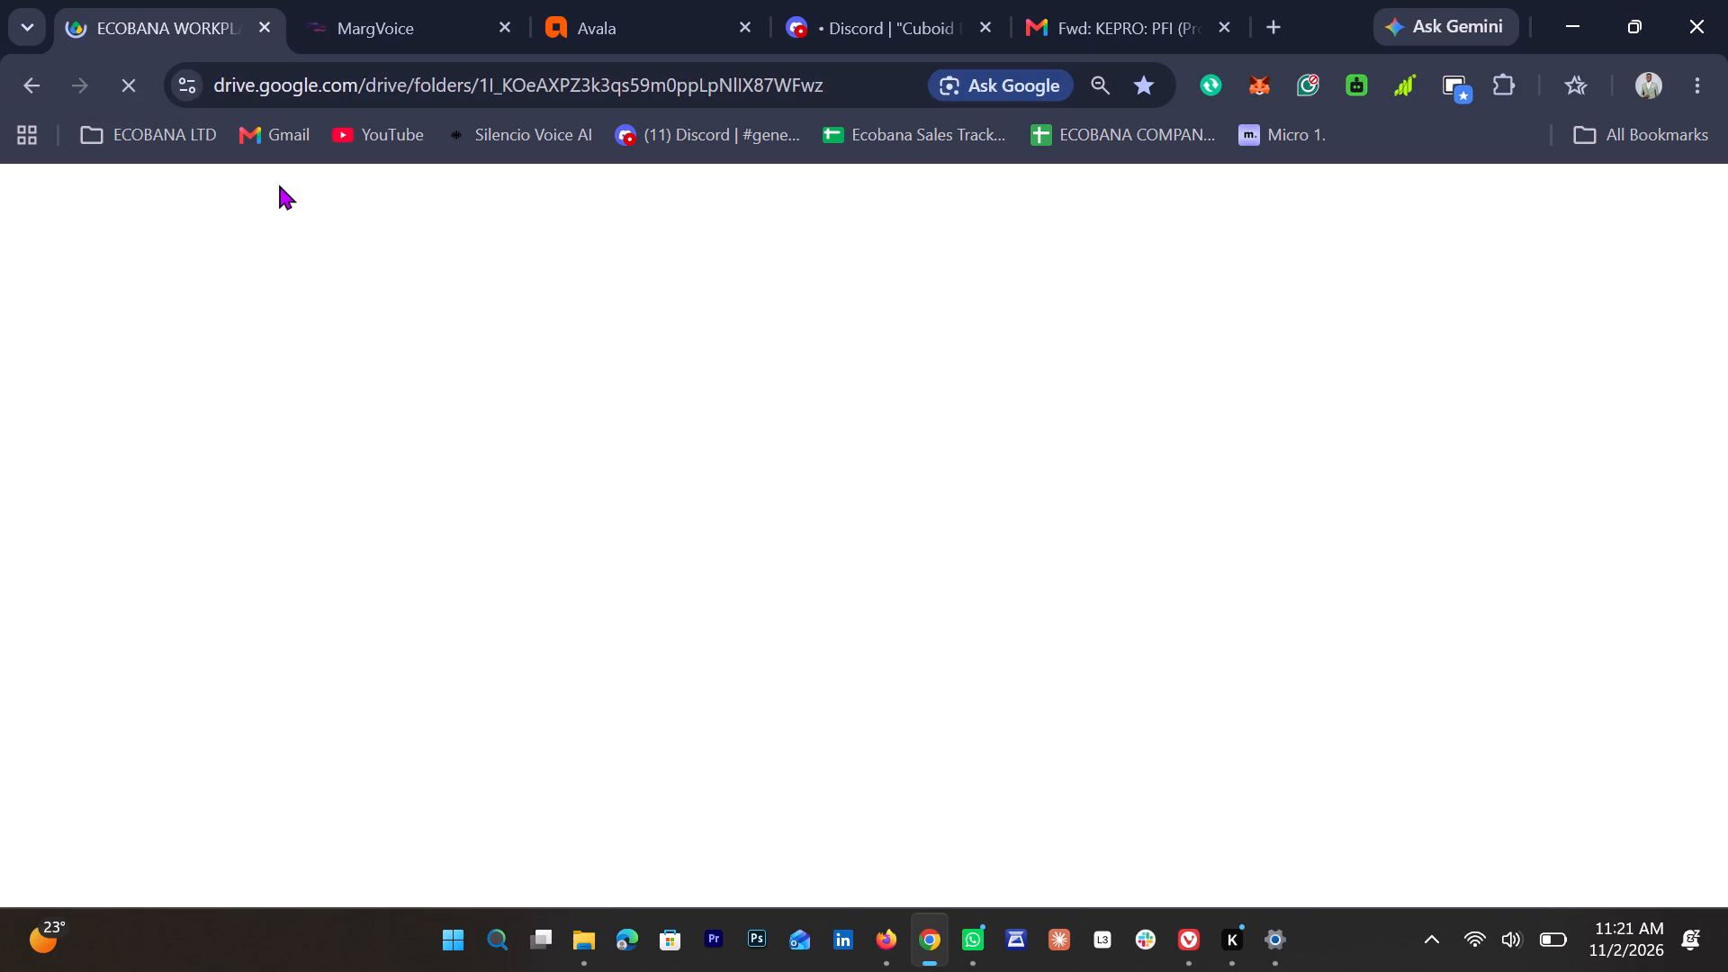
double_click(704, 373)
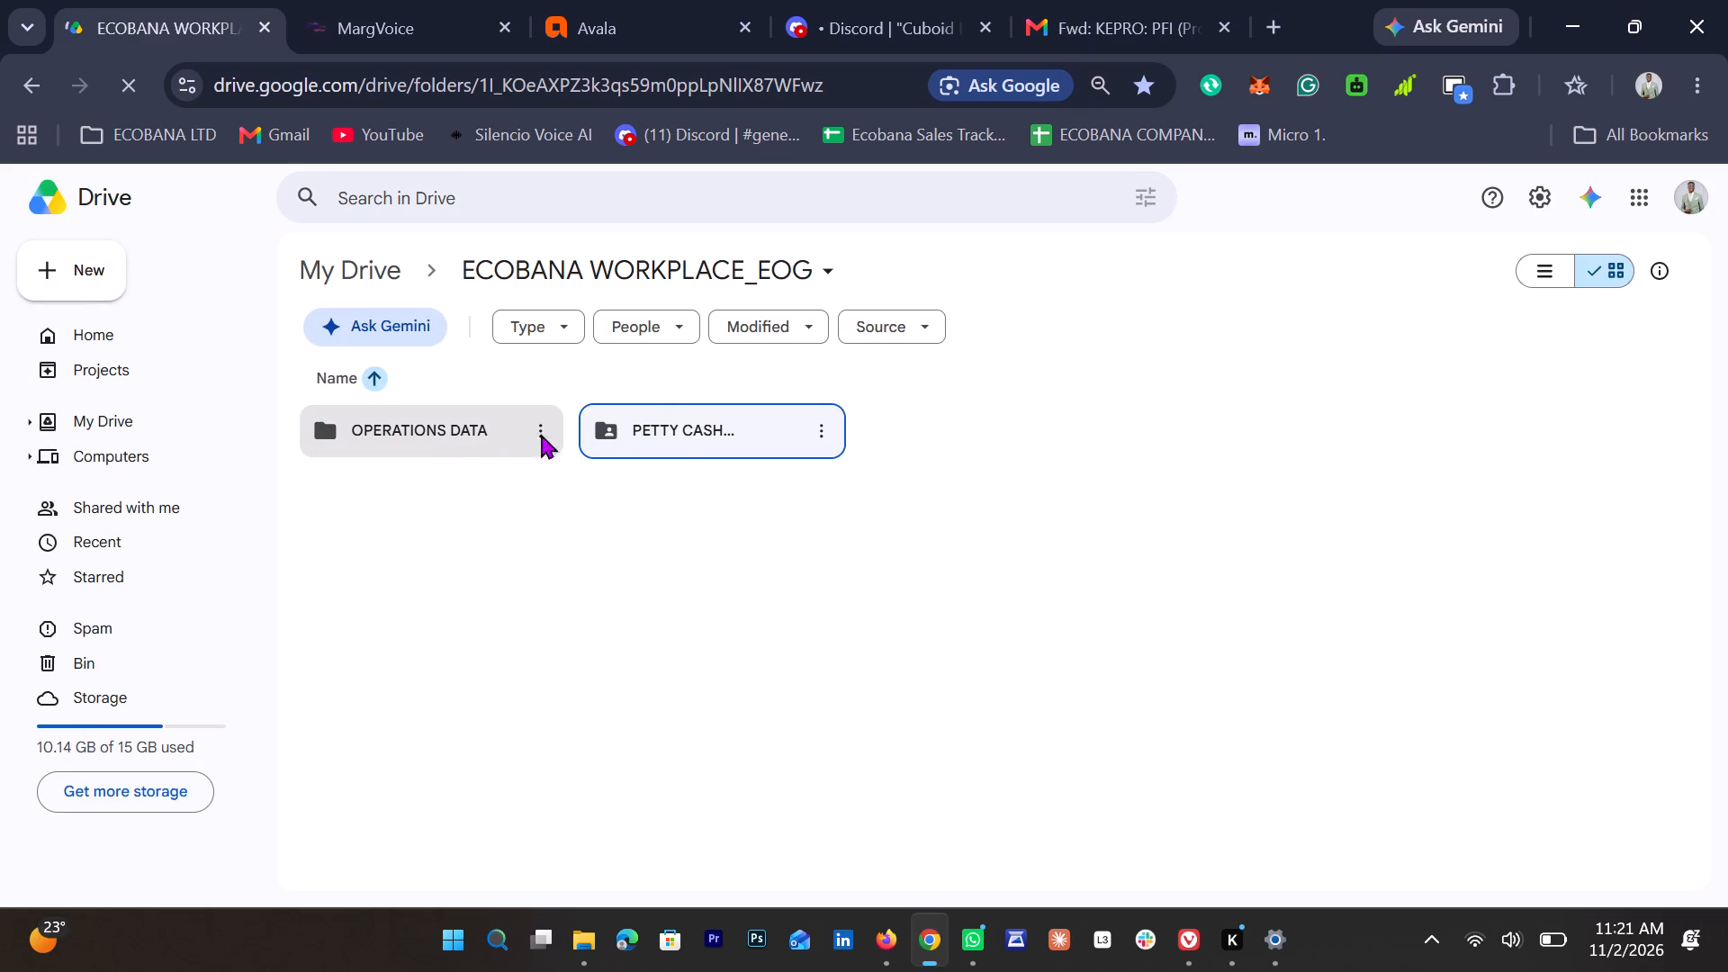
double_click(674, 429)
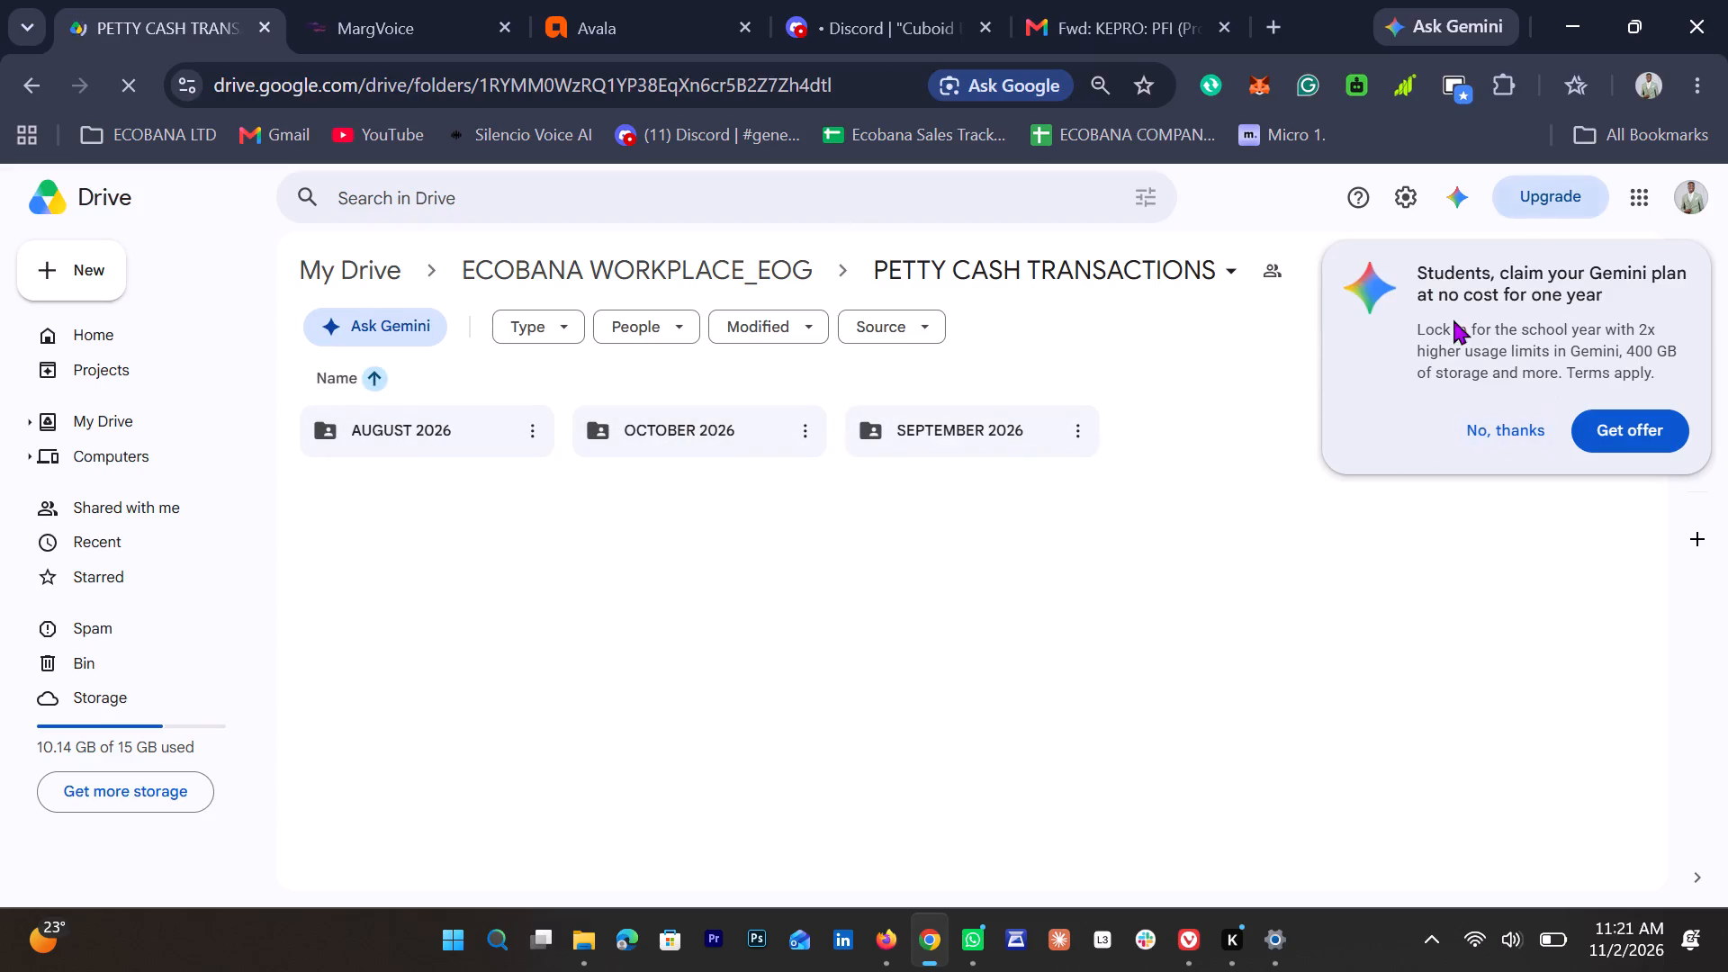
left_click(1471, 429)
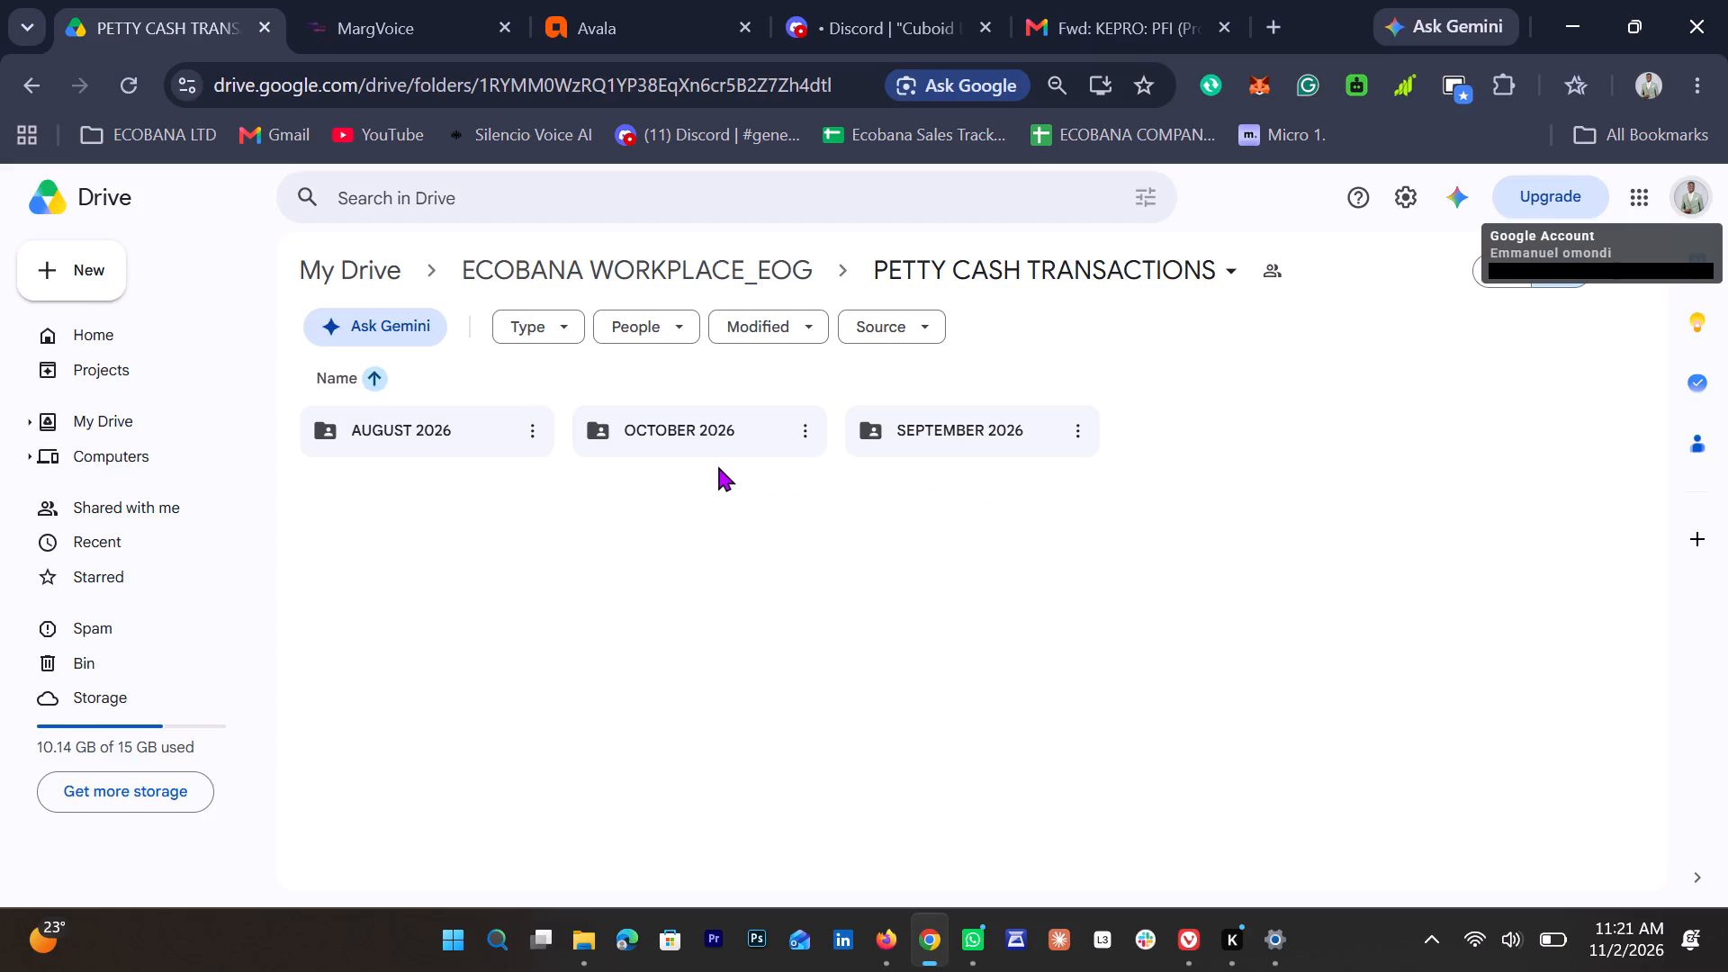
left_click(870, 521)
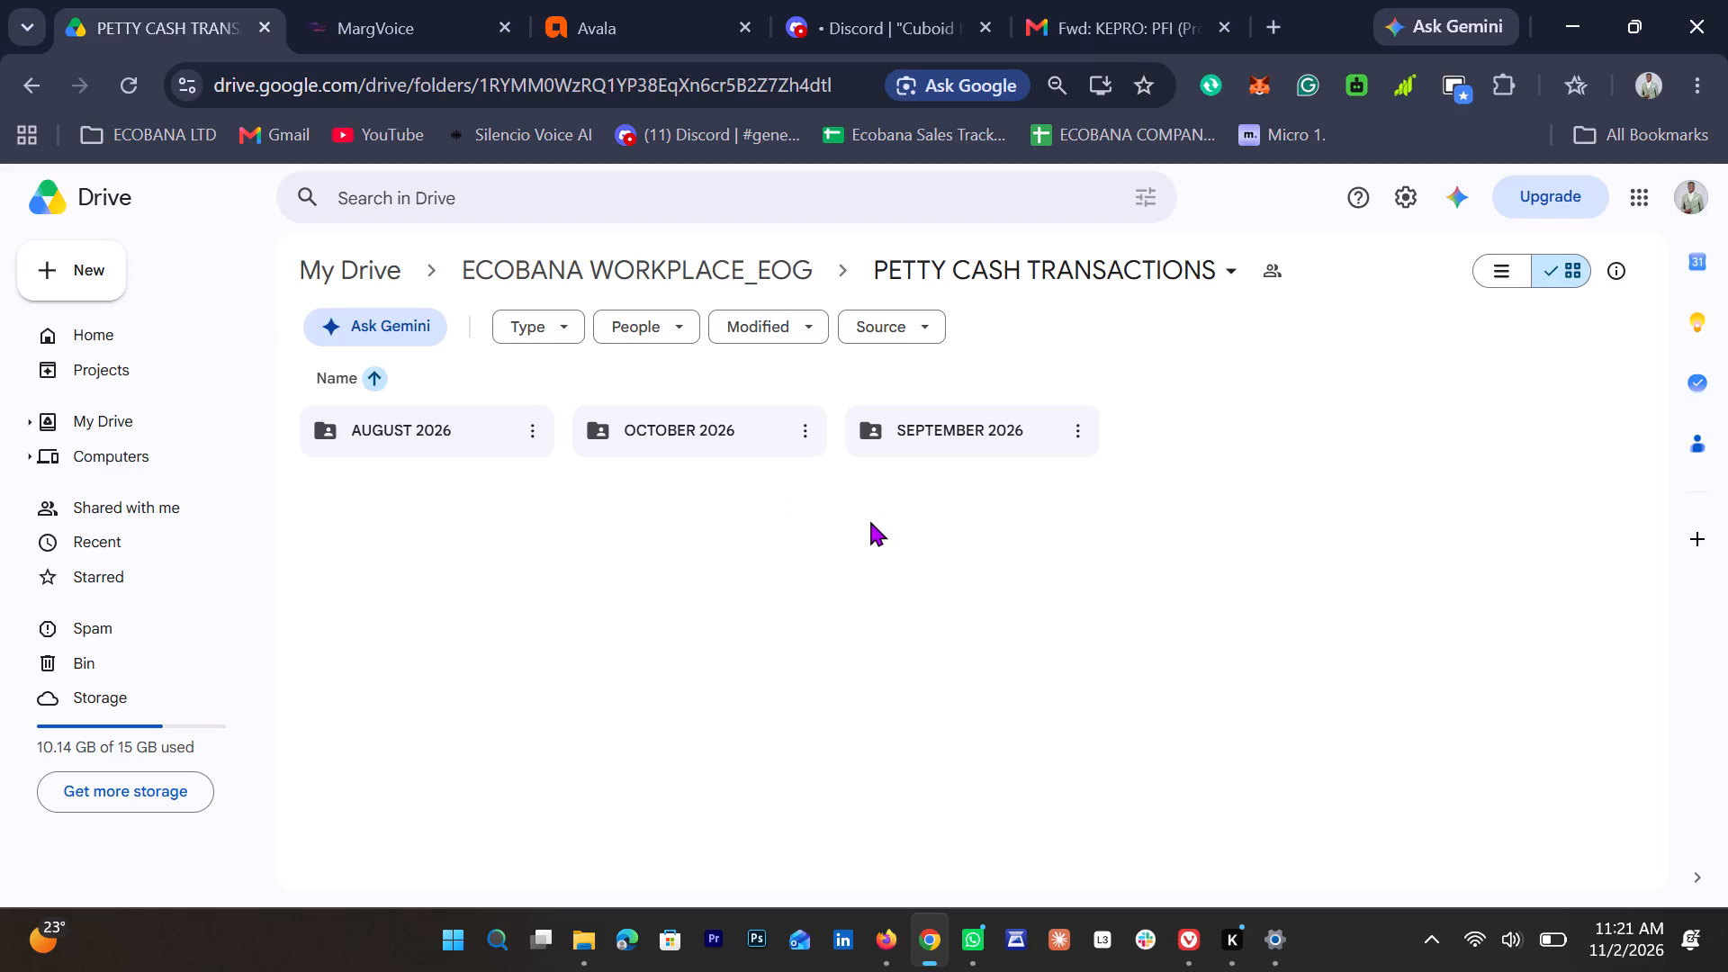
Create a folder named "Supporting Documents 2026" inside PETTY CASH TRANSACTIONS.
left_click(72, 268)
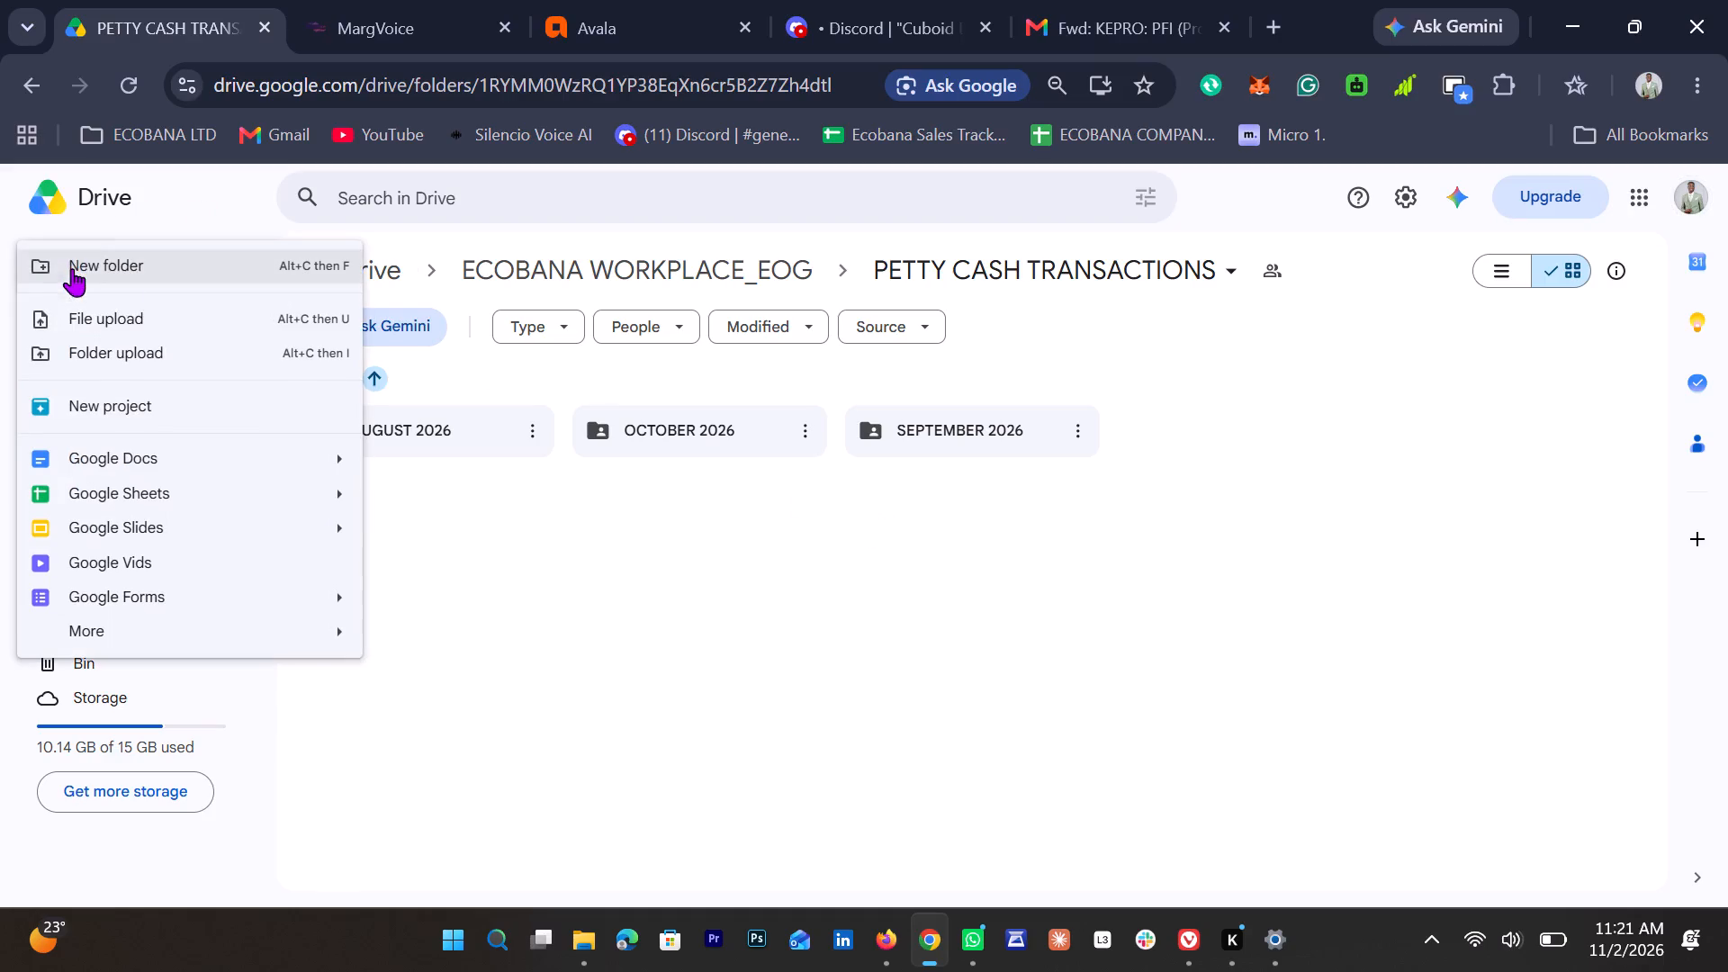
left_click(157, 265)
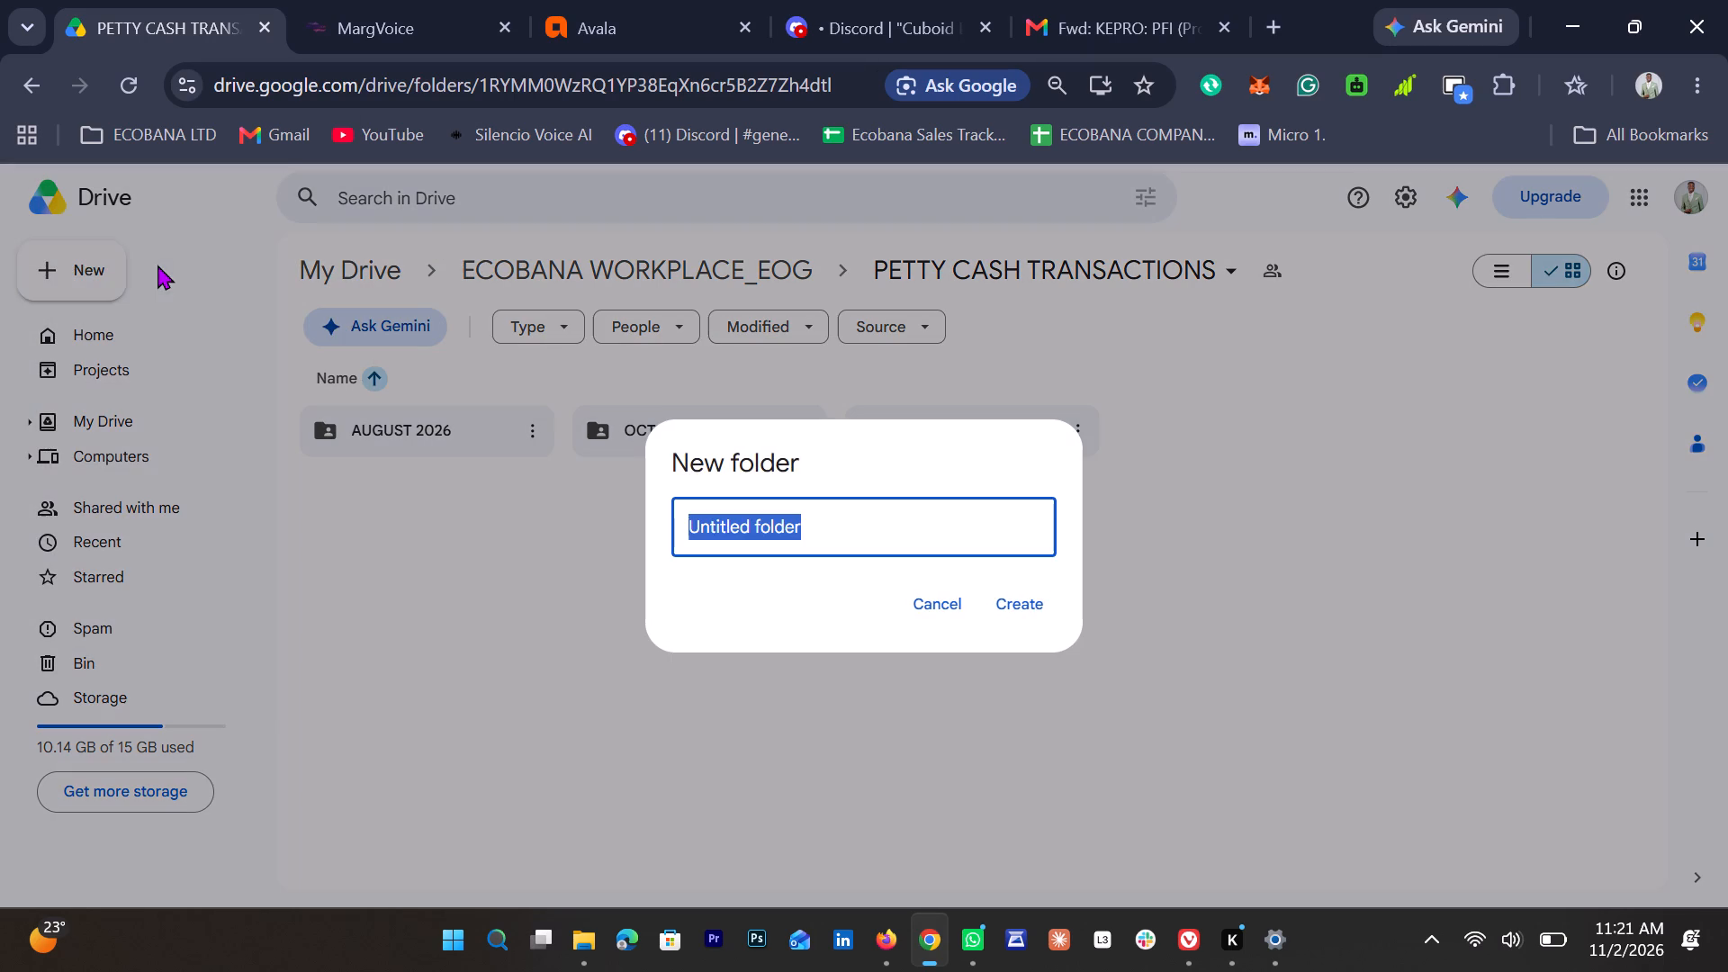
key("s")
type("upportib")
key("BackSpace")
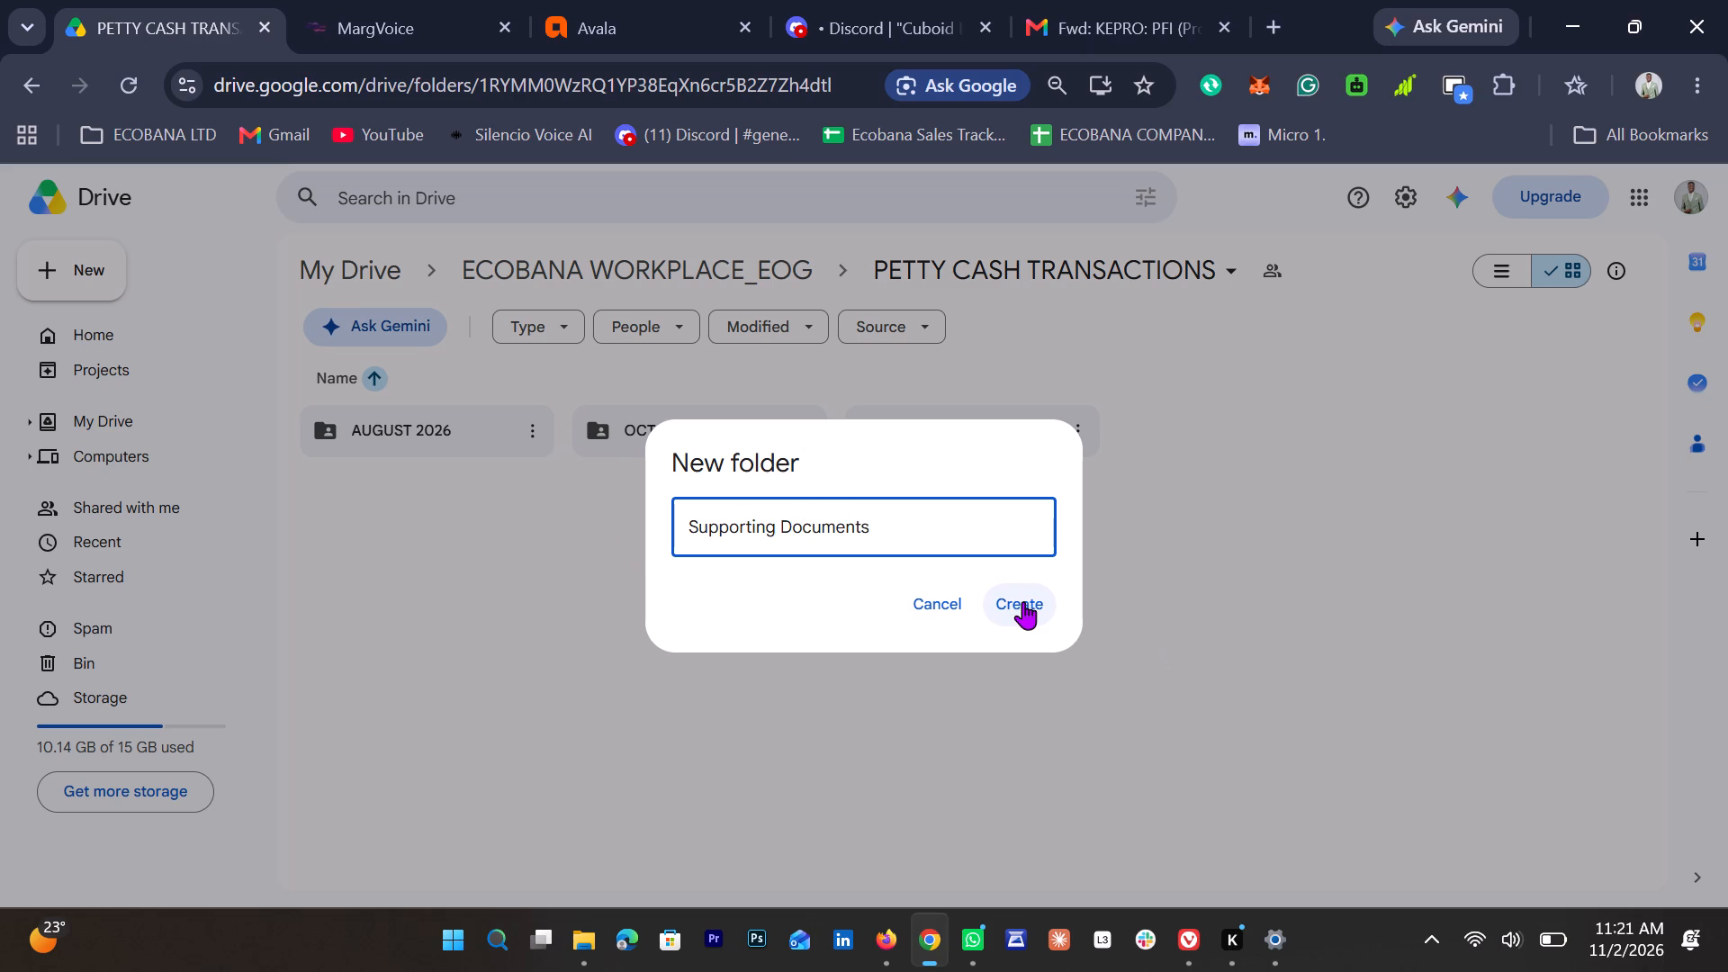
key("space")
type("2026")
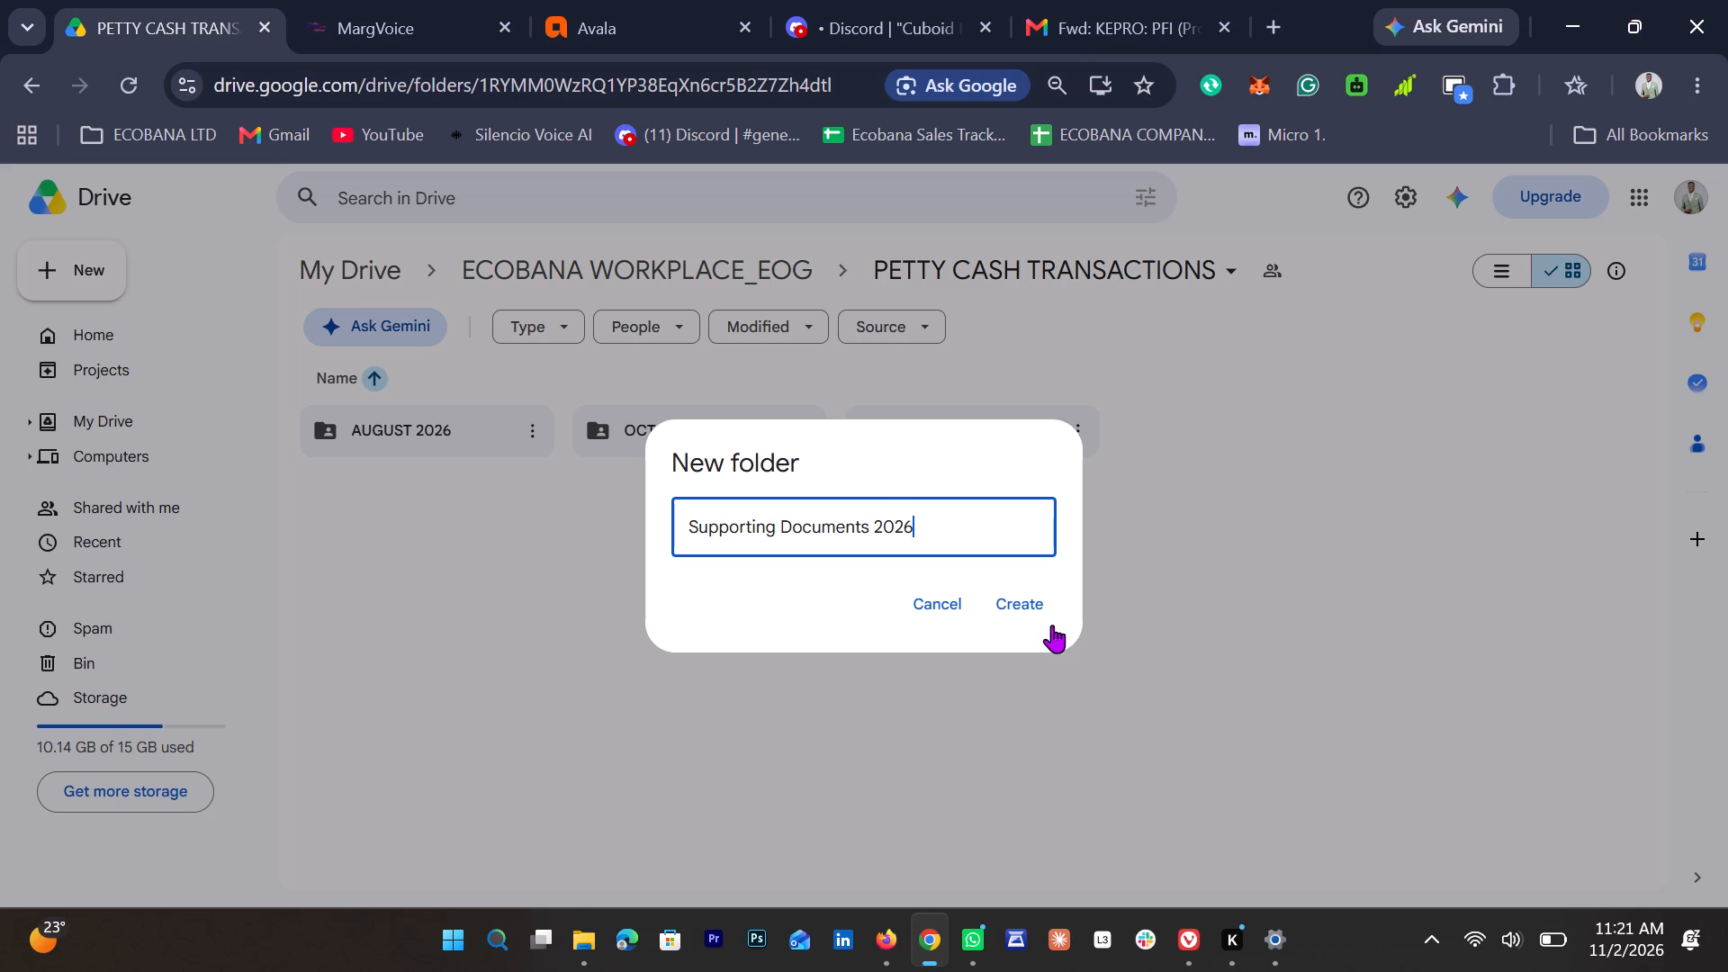
left_click(1038, 609)
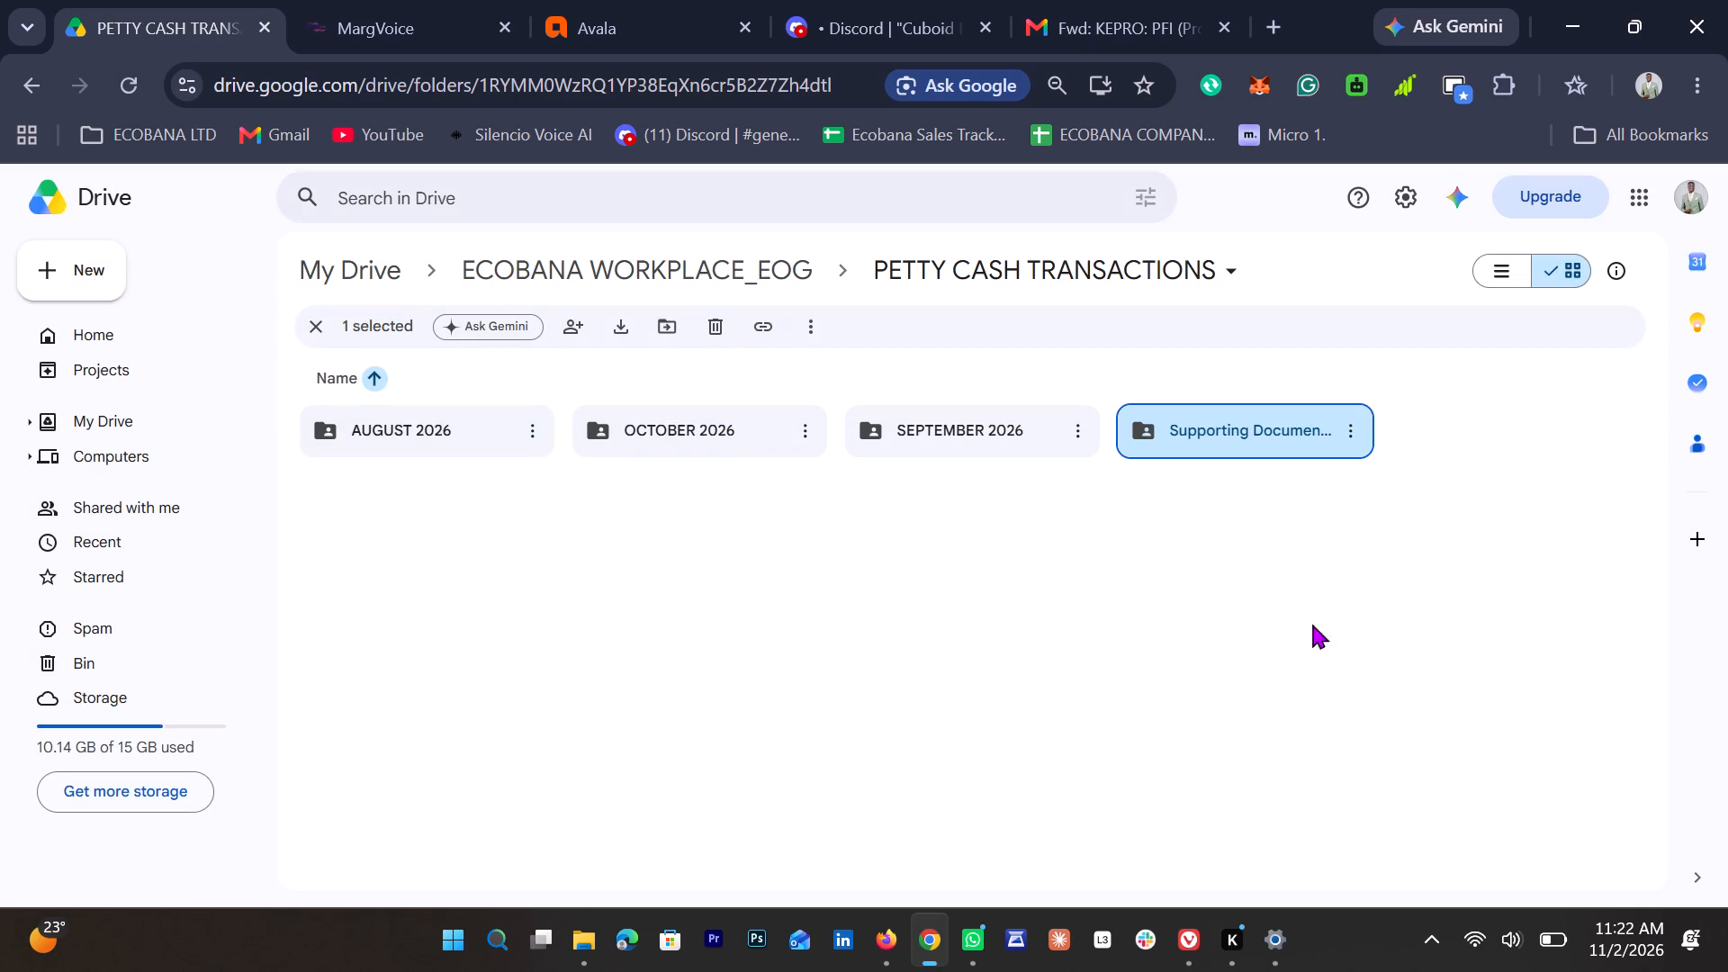
Open the Supporting Documents 2026 folder.
double_click(1210, 432)
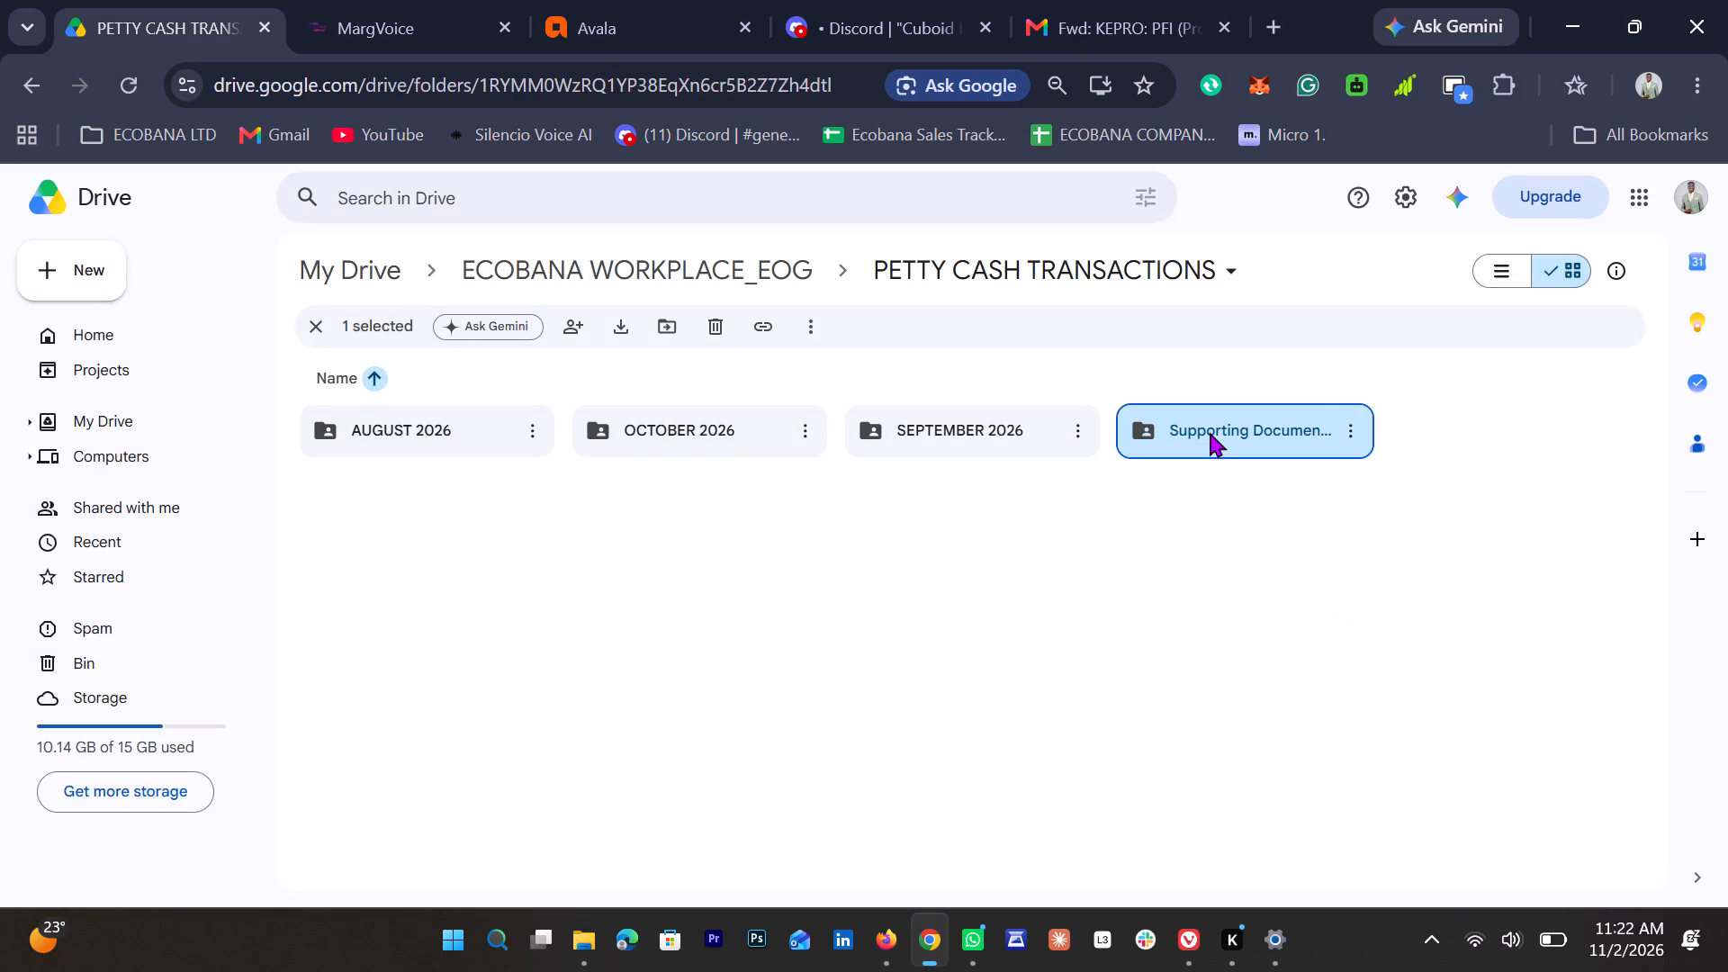
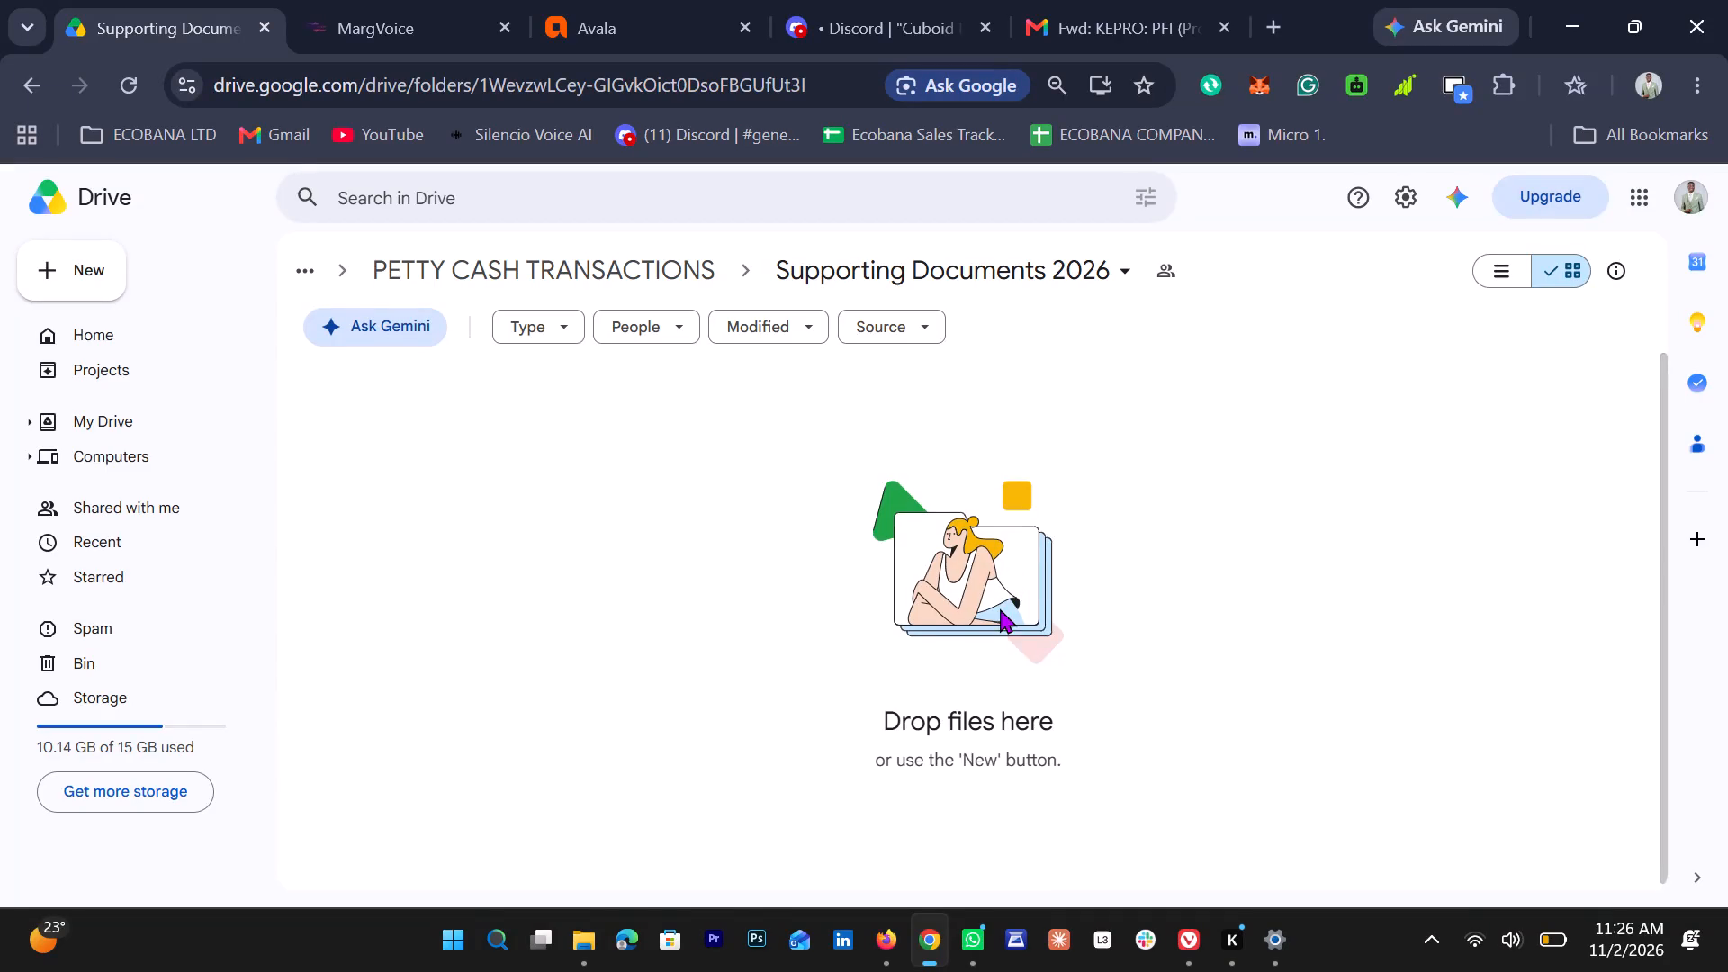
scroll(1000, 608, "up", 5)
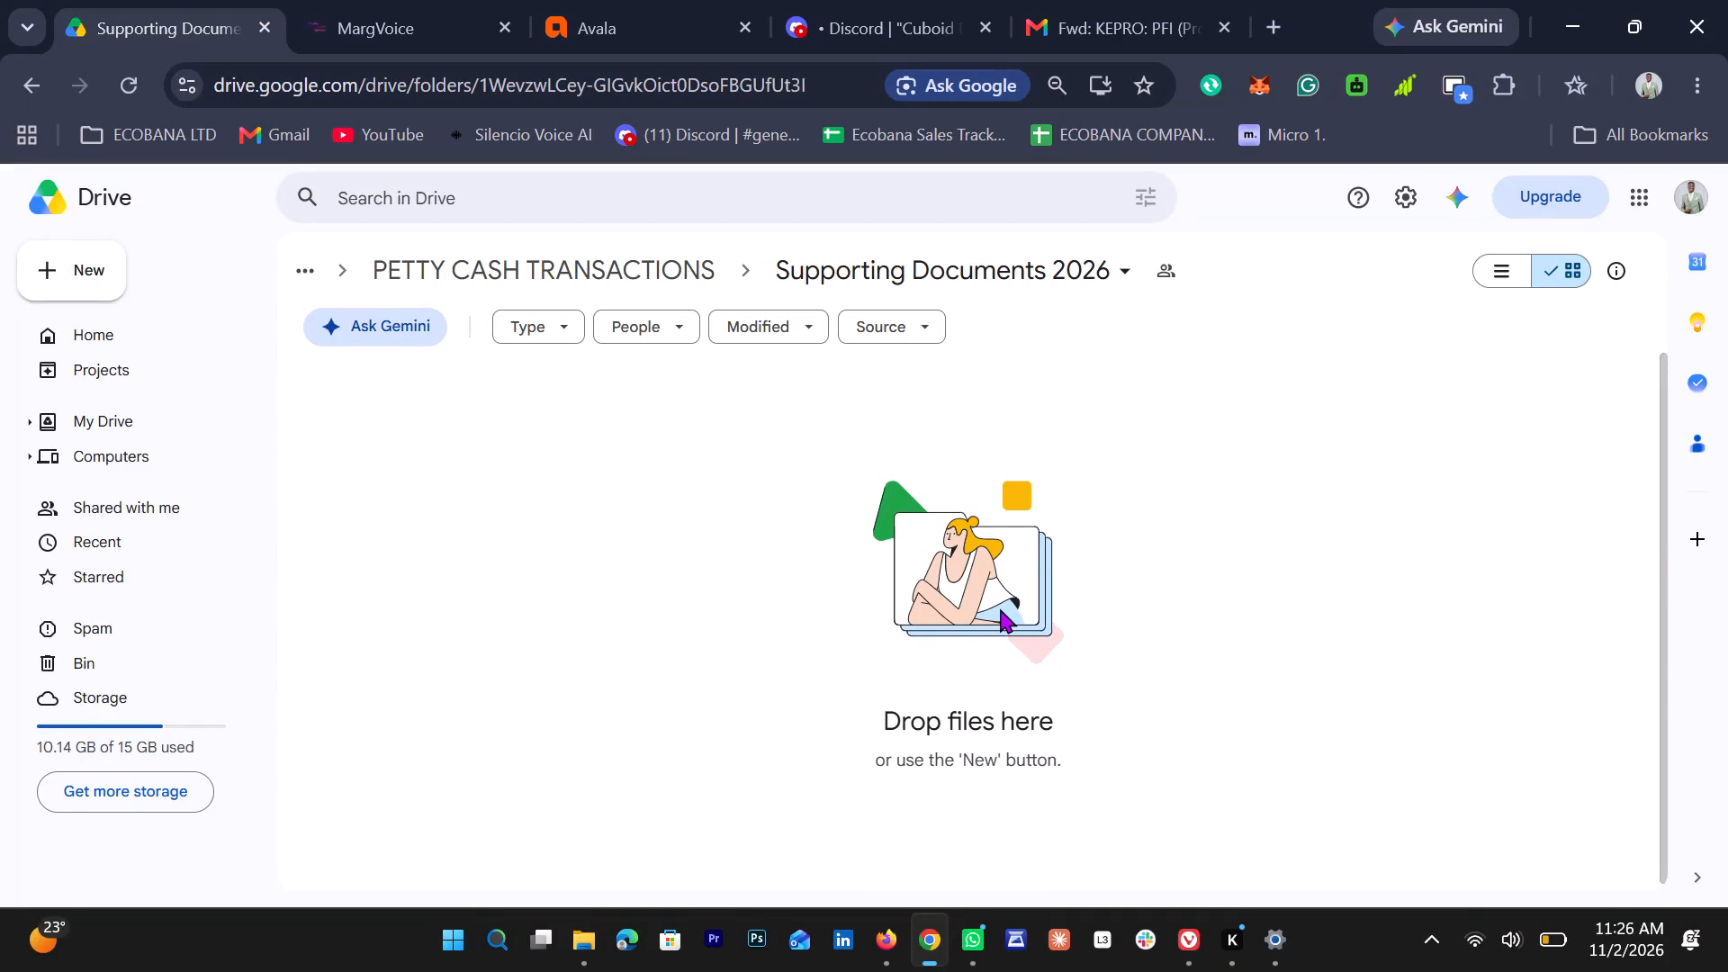
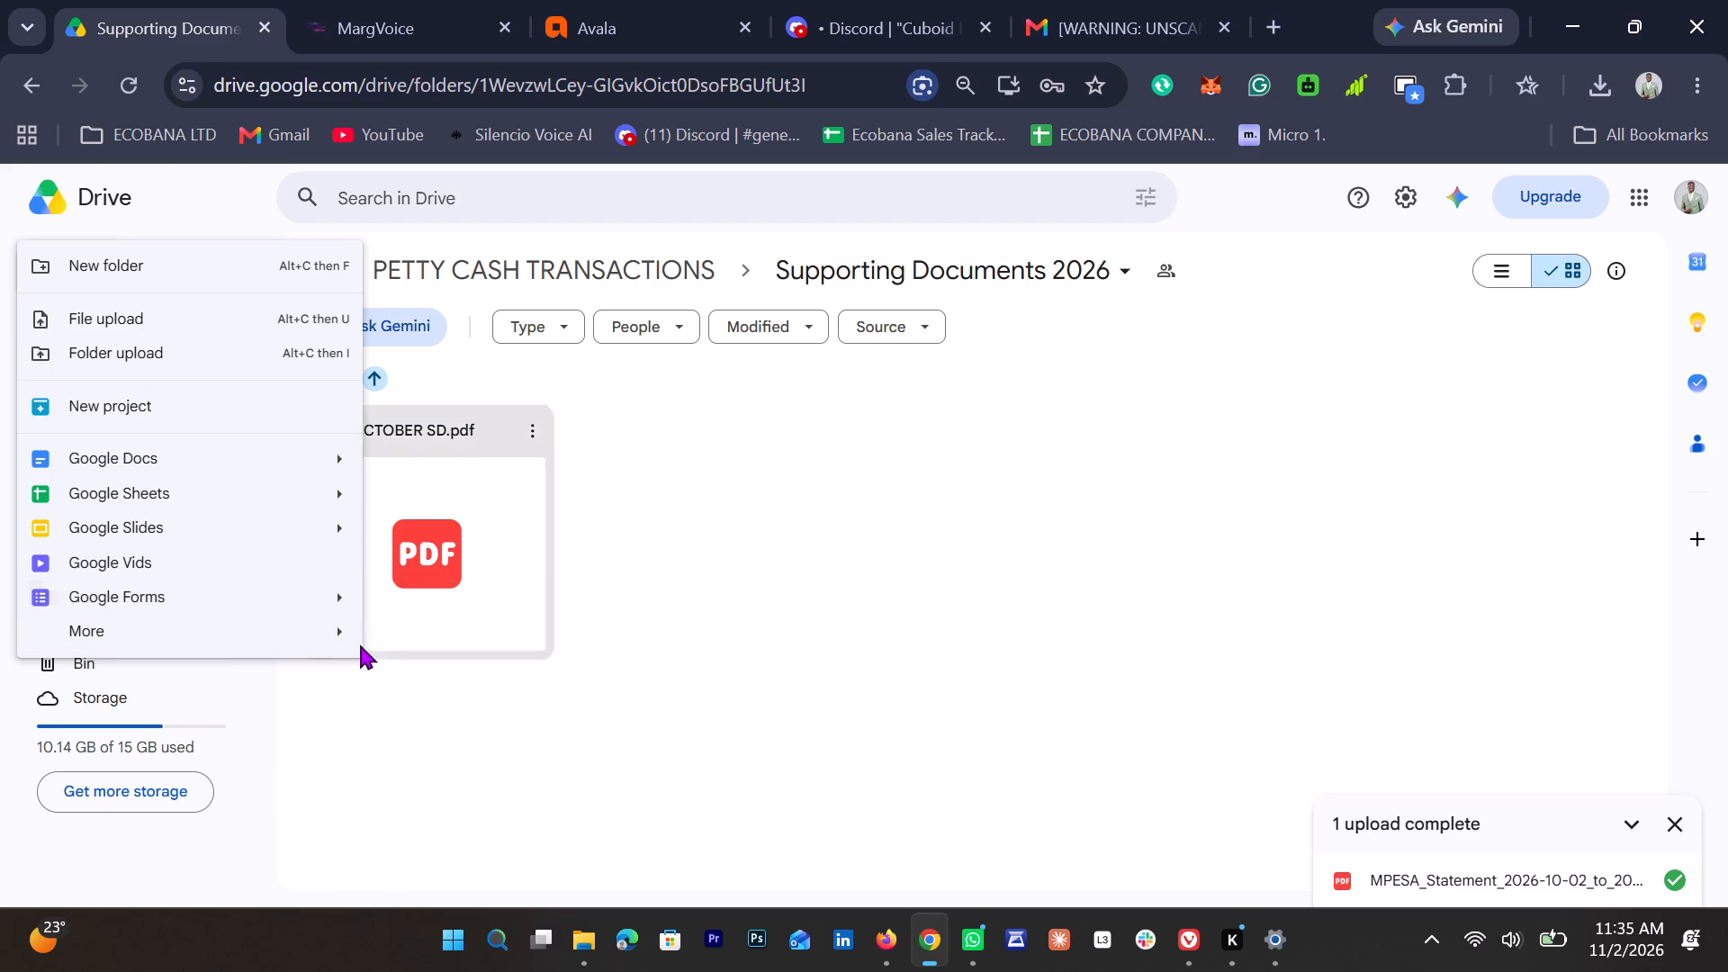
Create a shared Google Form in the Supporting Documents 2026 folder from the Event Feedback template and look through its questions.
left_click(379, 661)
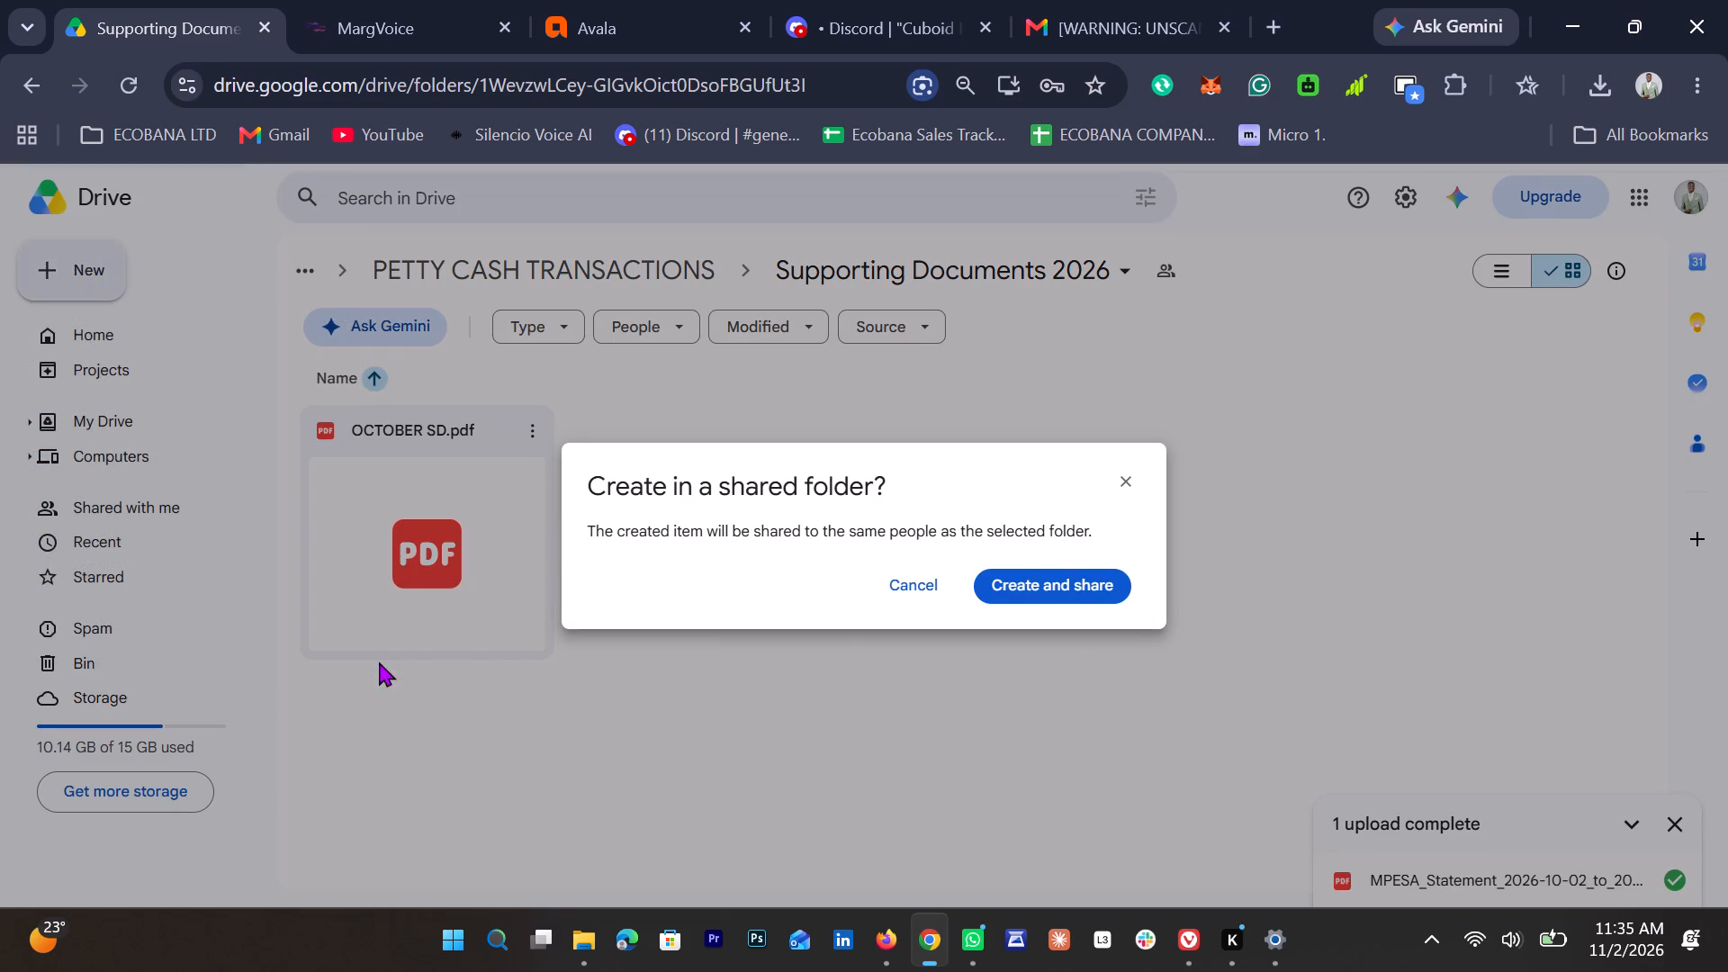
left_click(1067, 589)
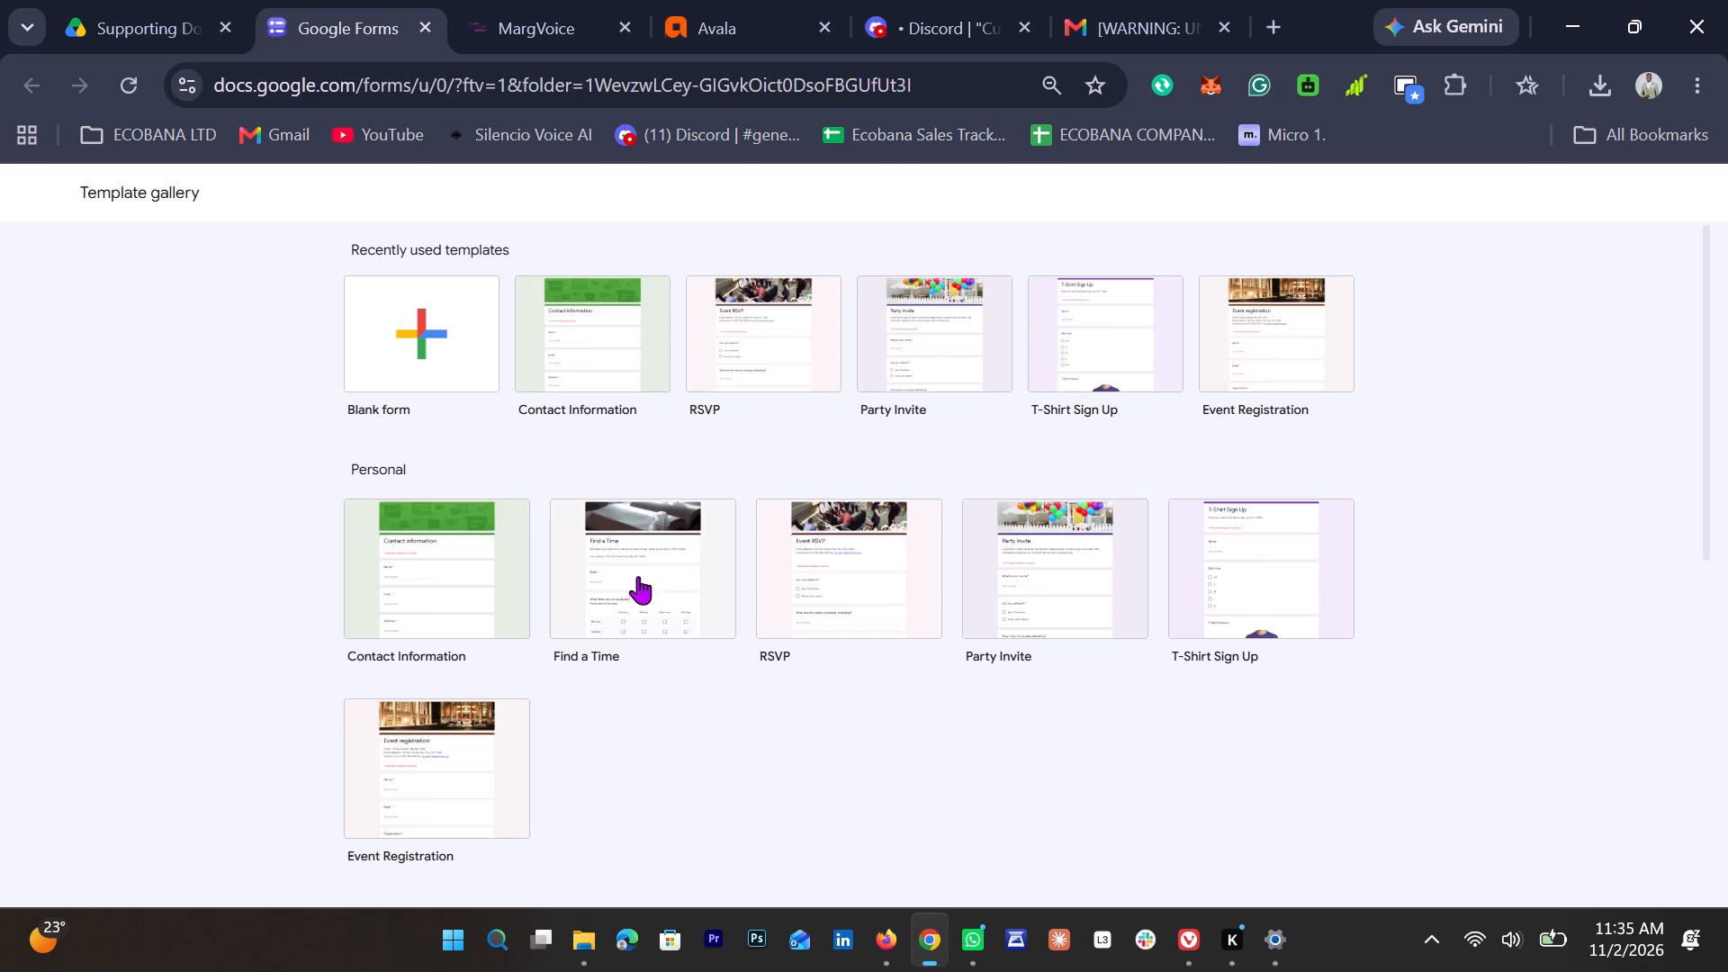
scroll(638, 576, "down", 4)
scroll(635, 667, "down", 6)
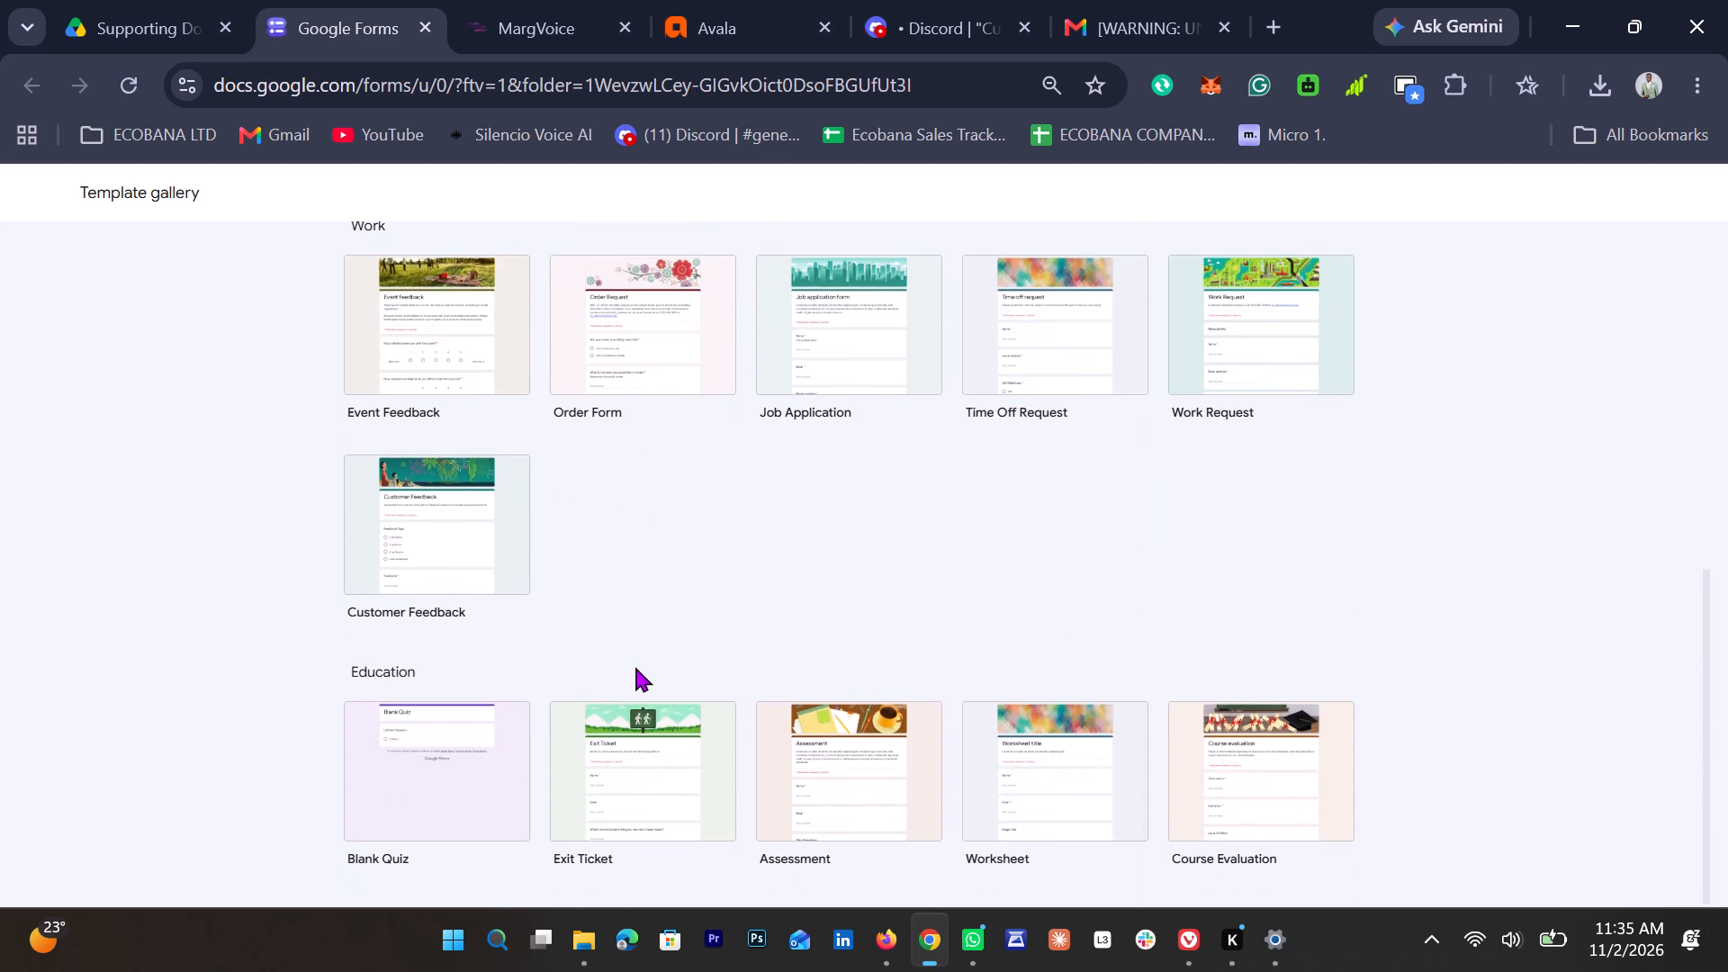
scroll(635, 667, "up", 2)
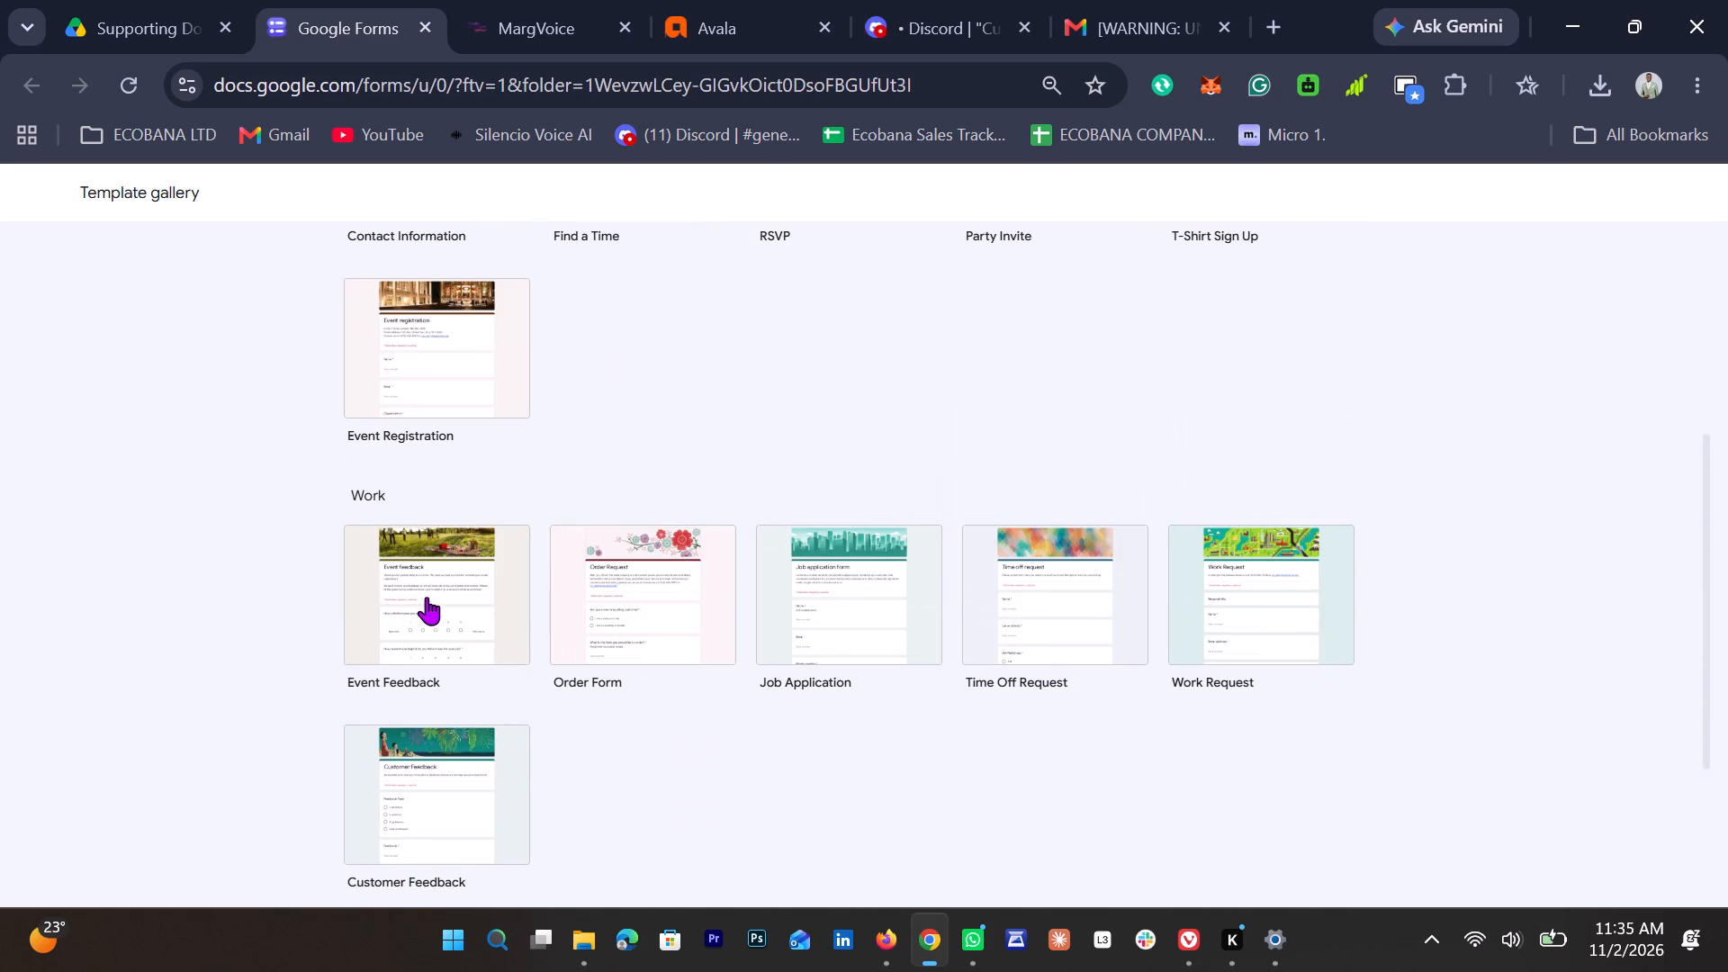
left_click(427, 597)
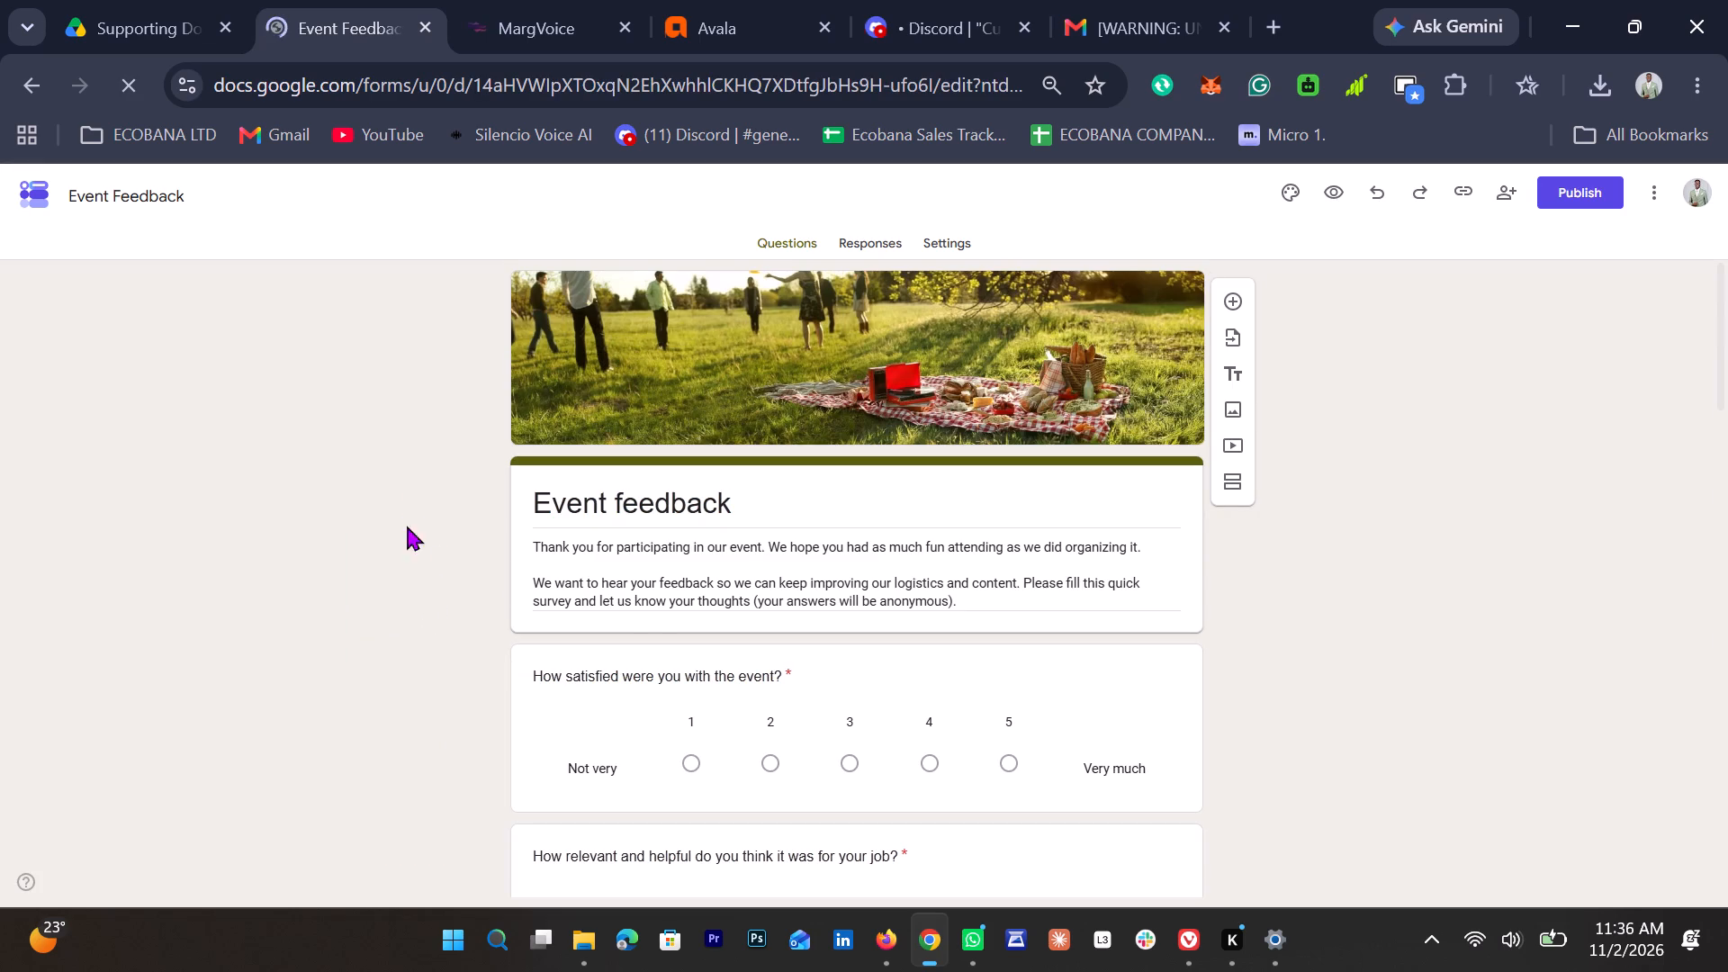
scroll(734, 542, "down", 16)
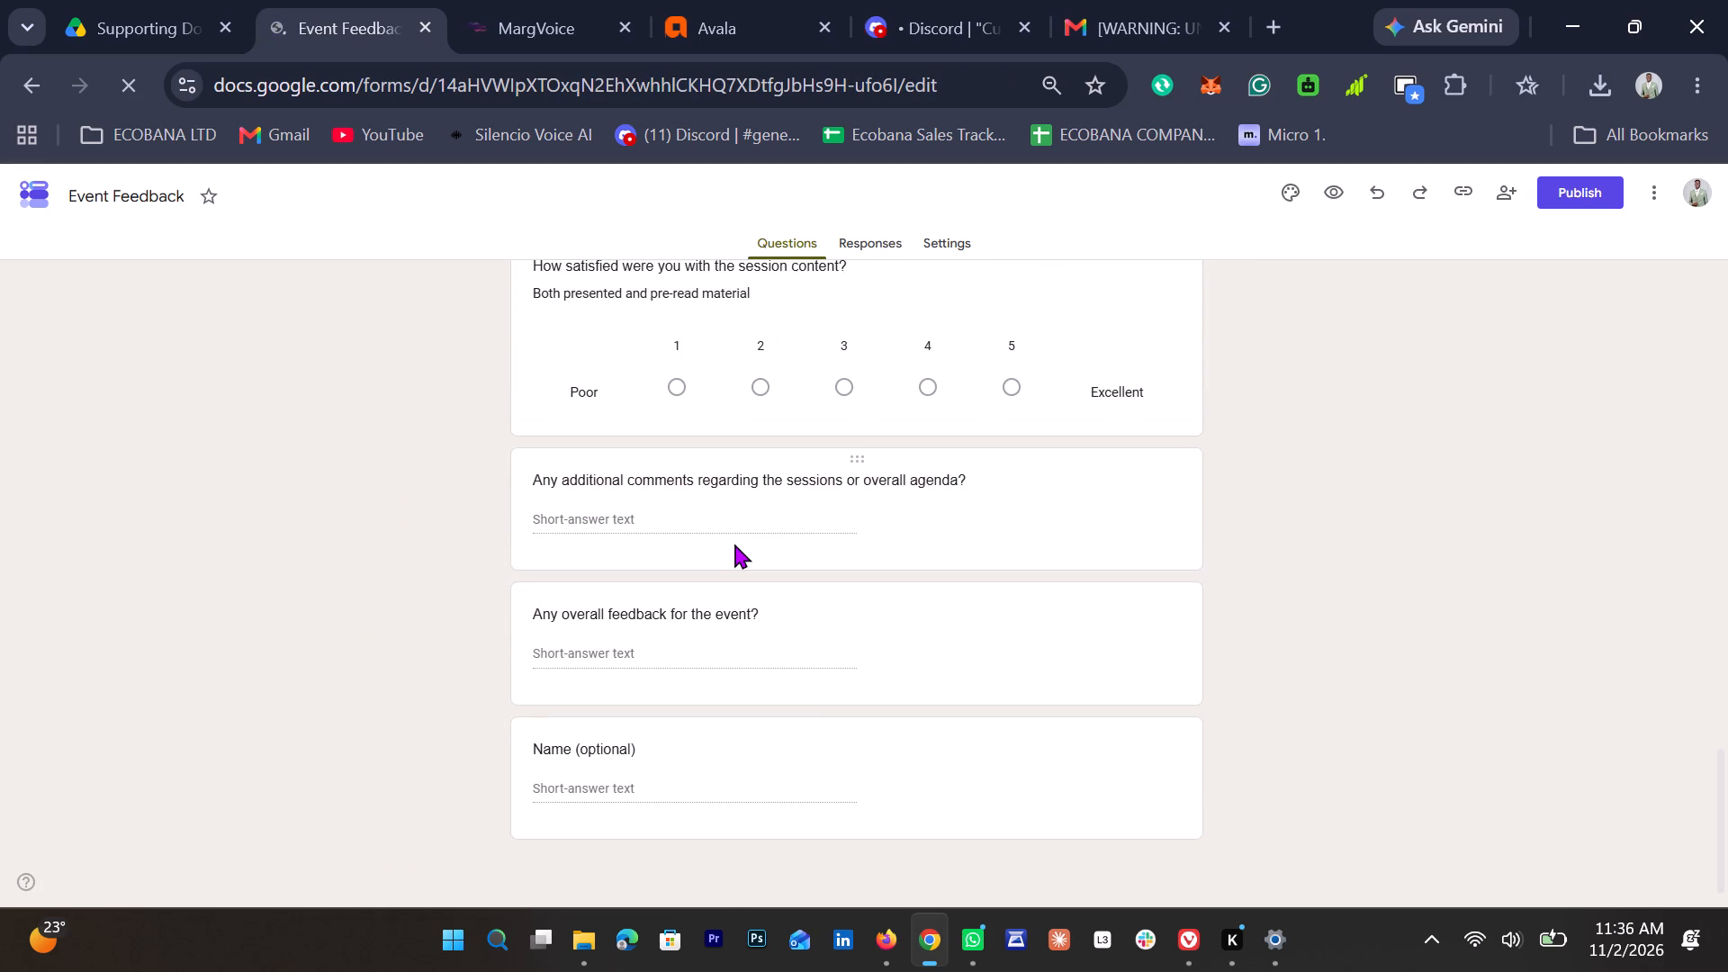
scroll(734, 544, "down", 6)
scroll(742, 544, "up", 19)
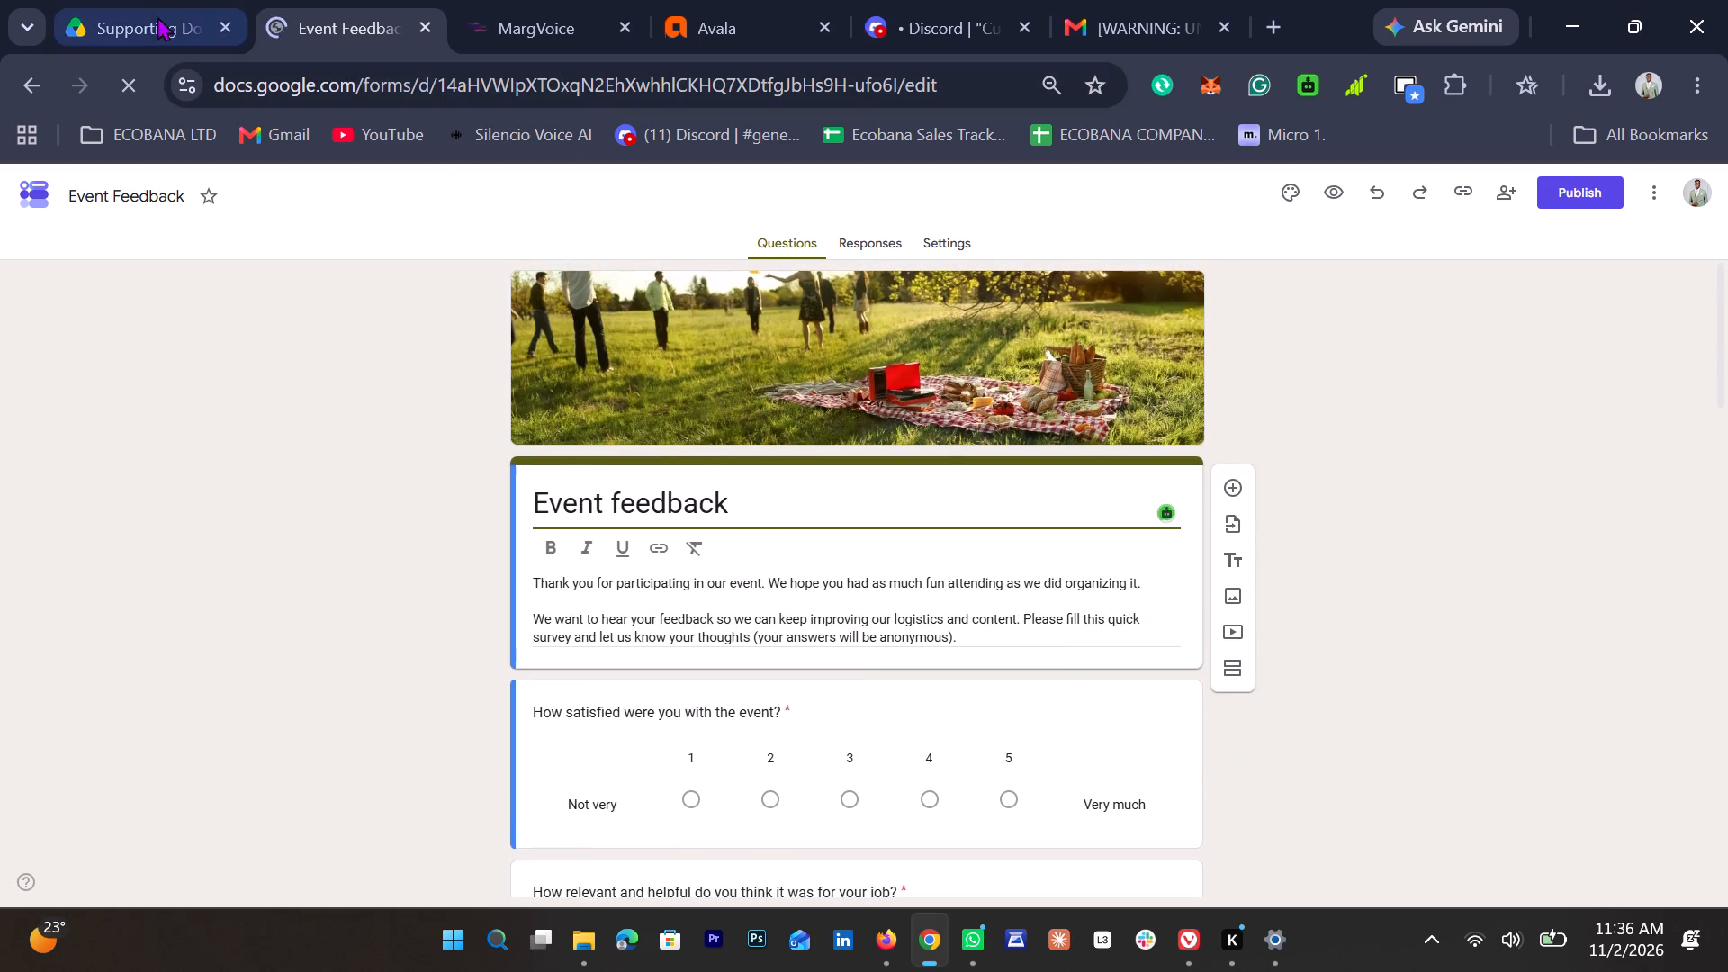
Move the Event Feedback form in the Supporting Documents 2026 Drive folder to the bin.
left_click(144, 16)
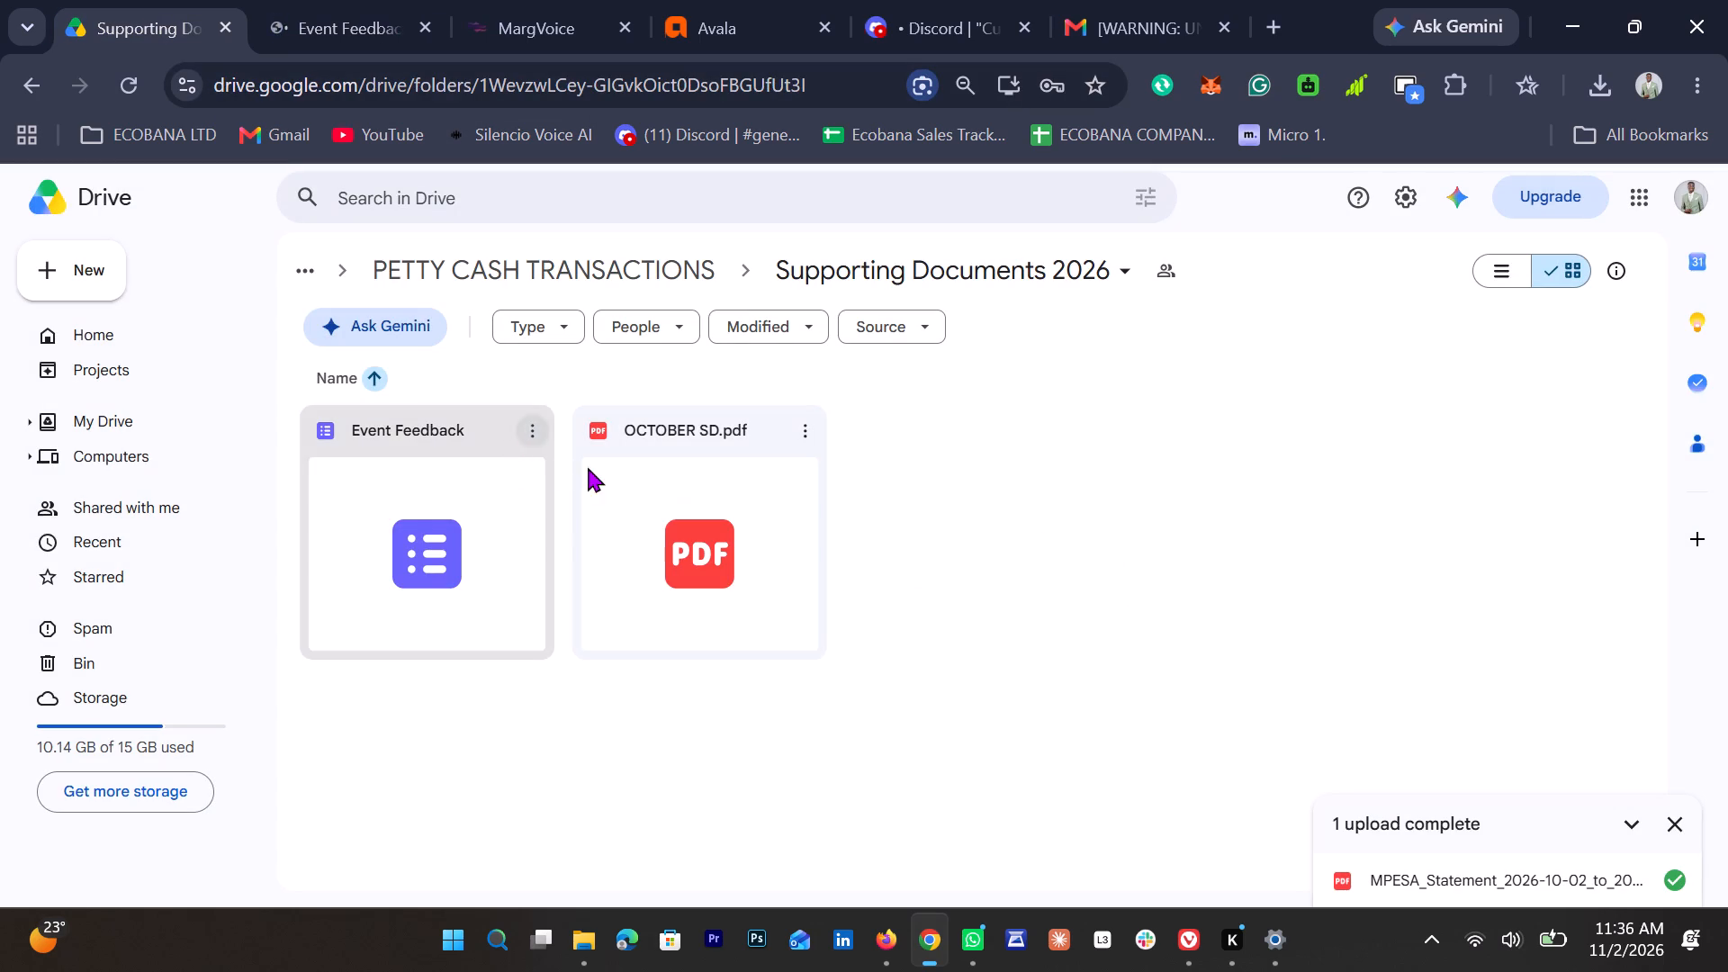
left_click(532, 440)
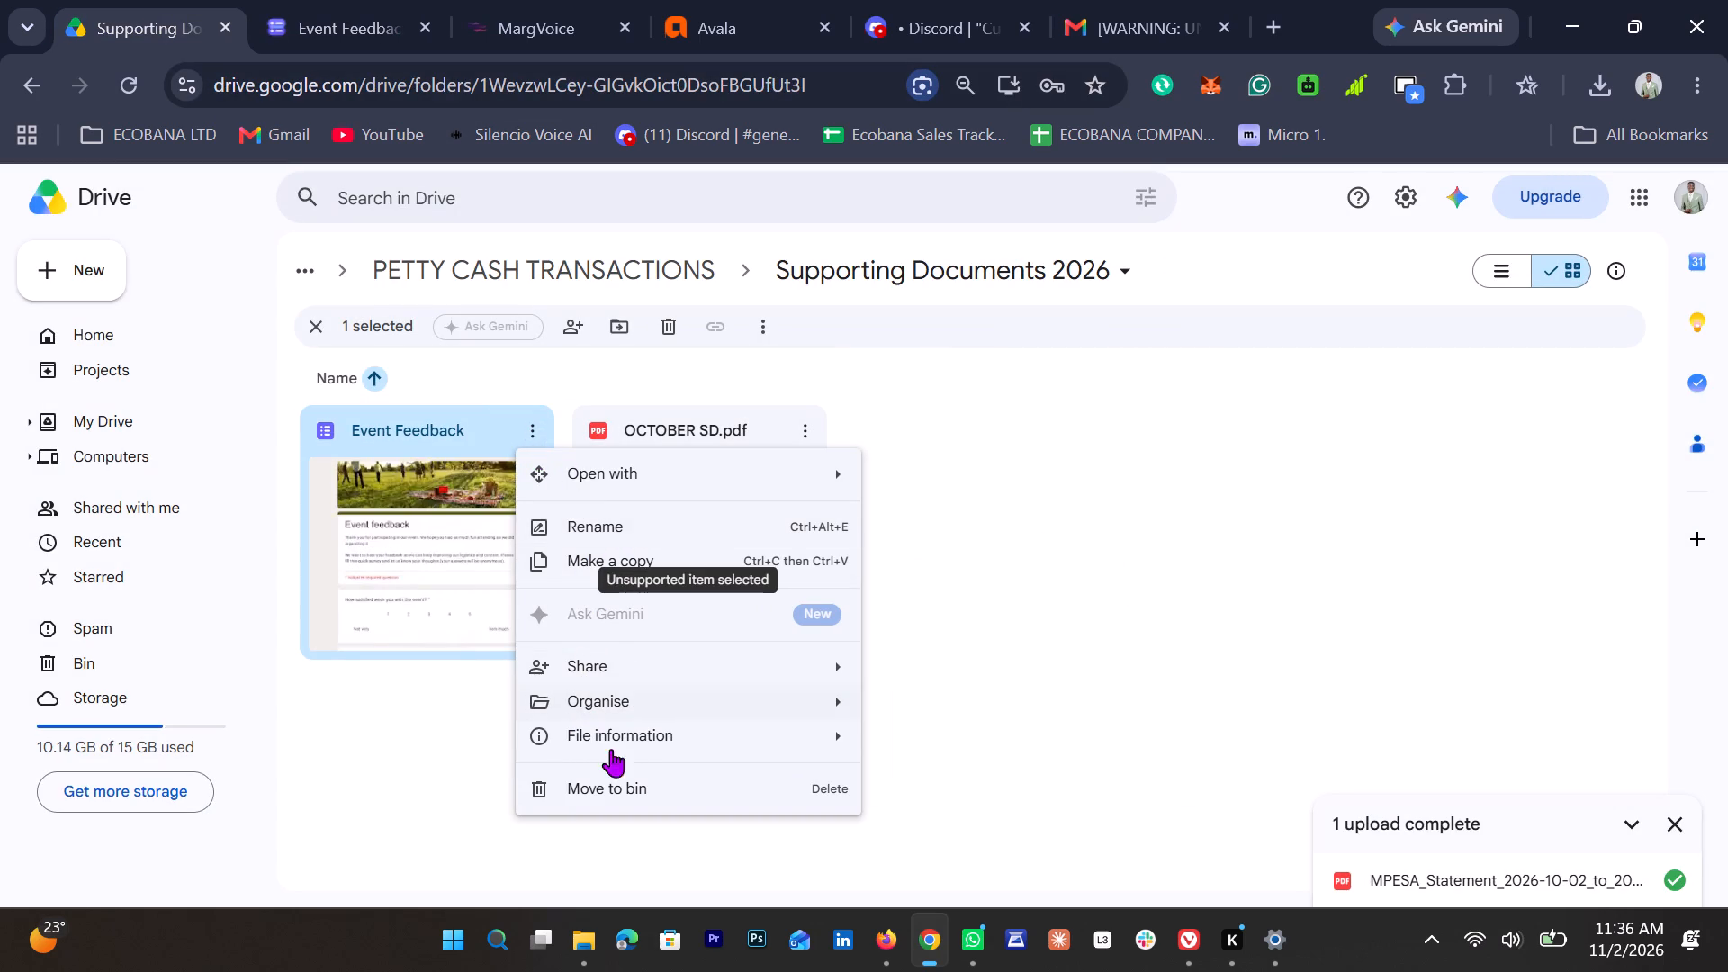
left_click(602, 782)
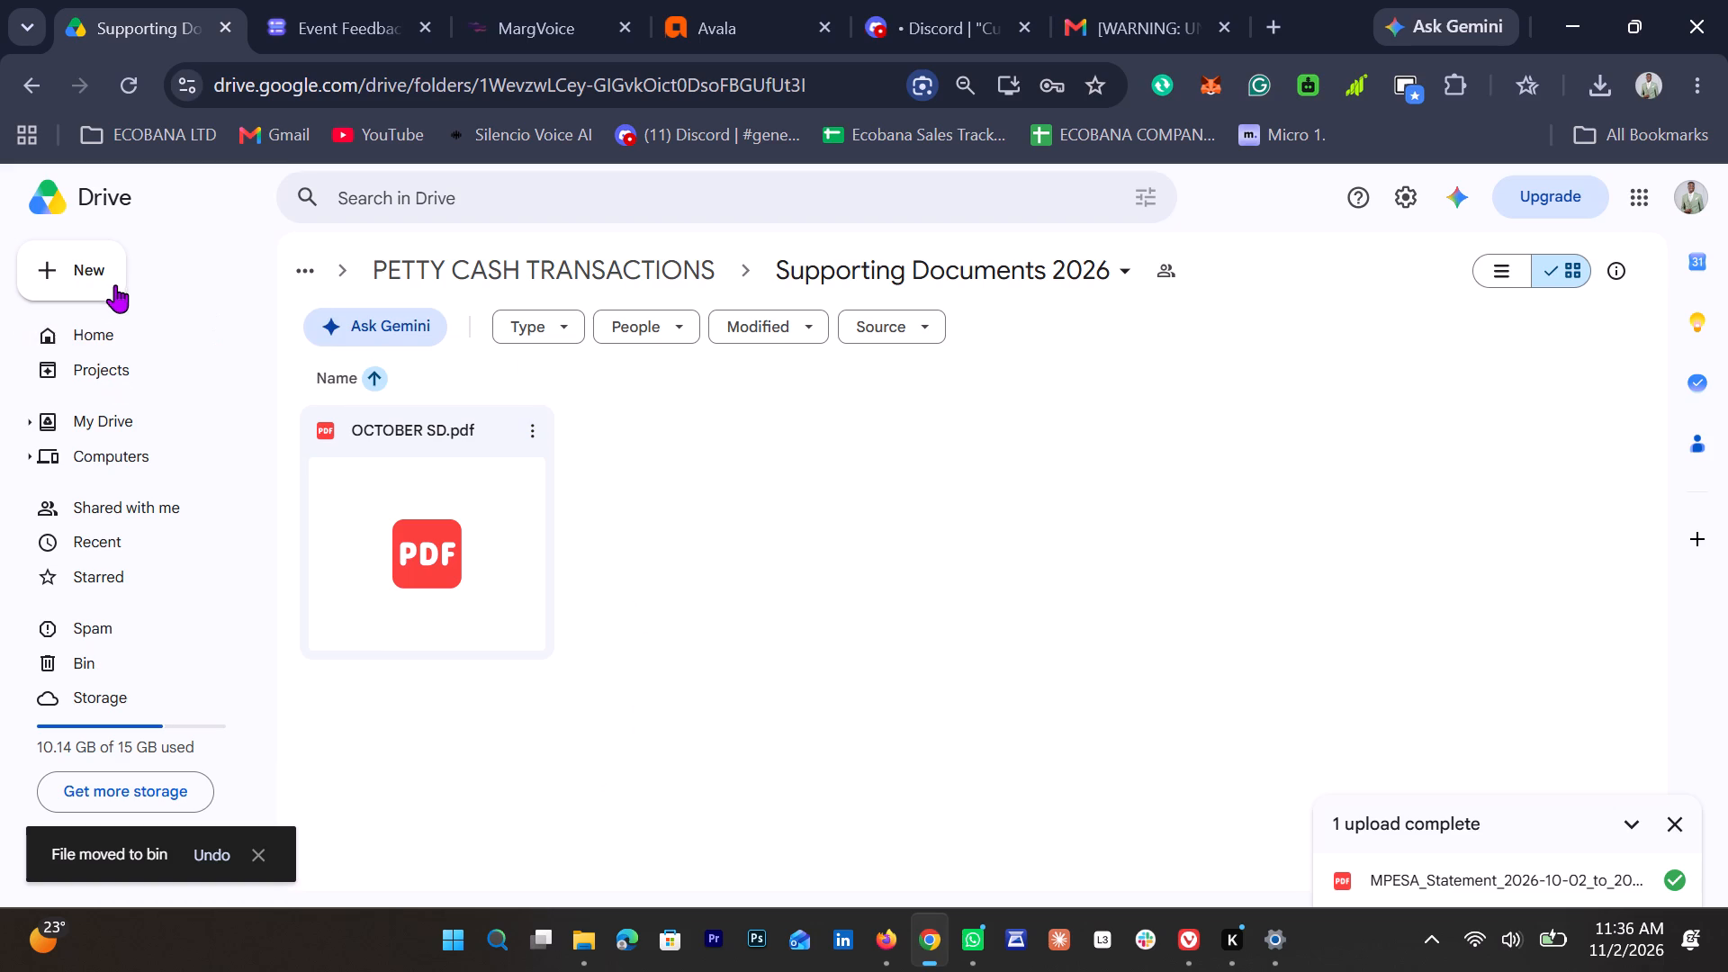
Create a blank Google Sheets spreadsheet in the shared Supporting Documents 2026 folder.
left_click(112, 271)
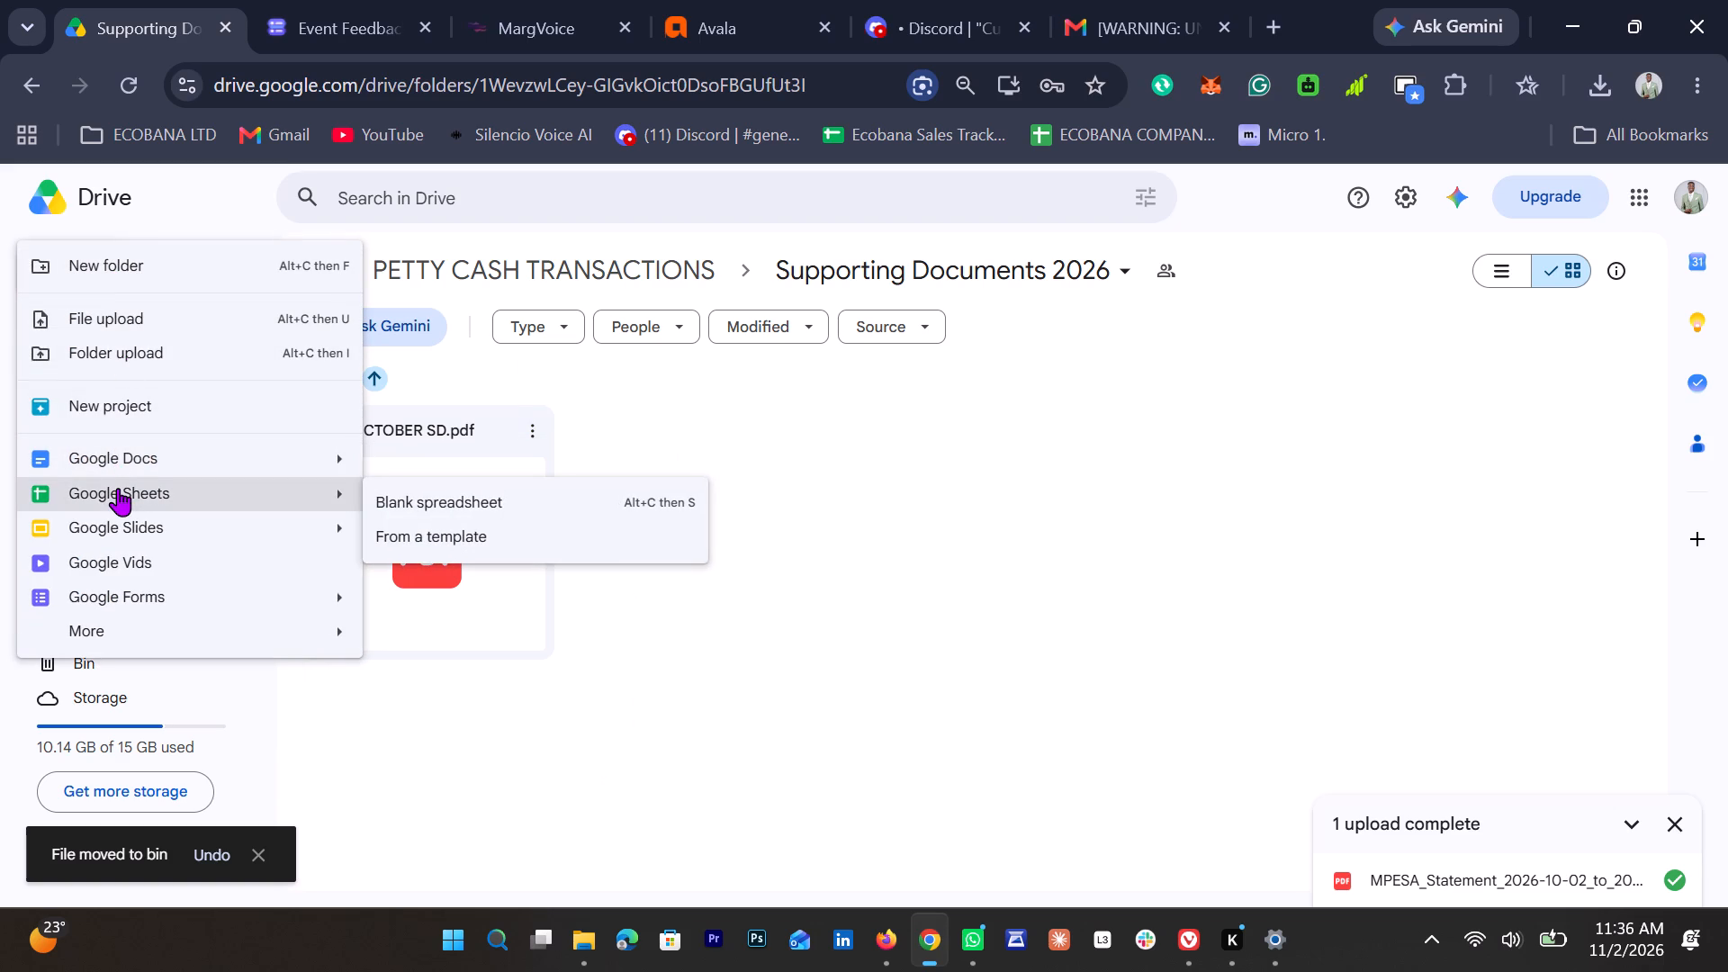
left_click(429, 503)
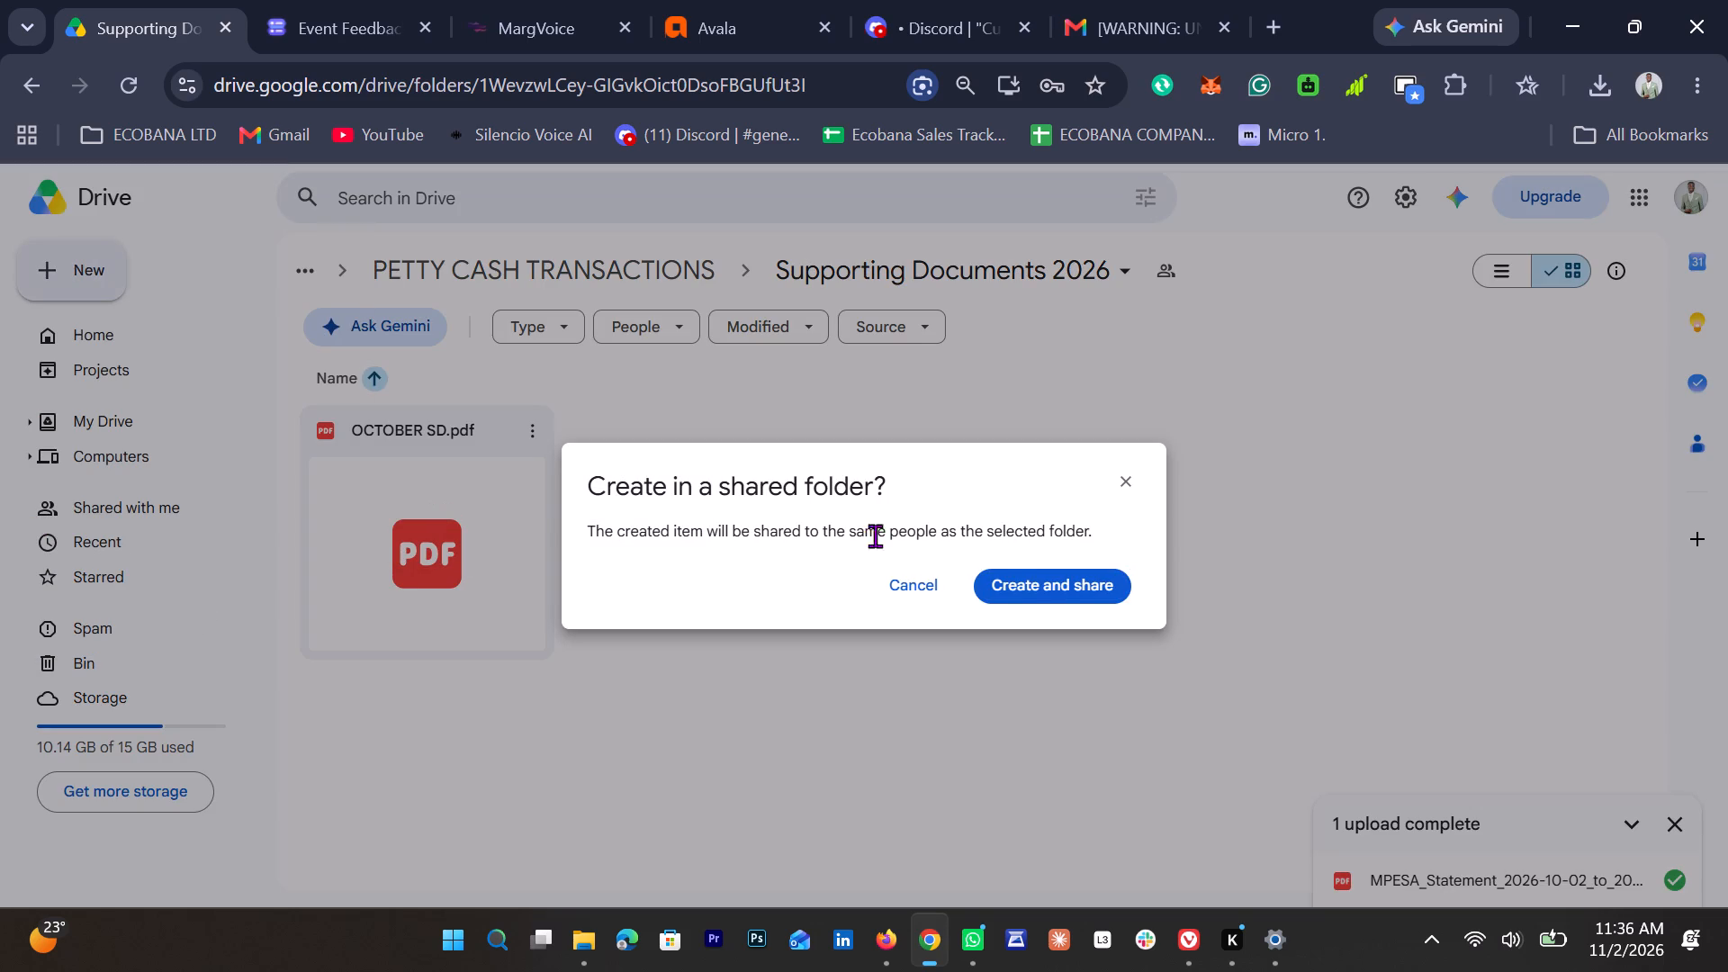
left_click(1011, 582)
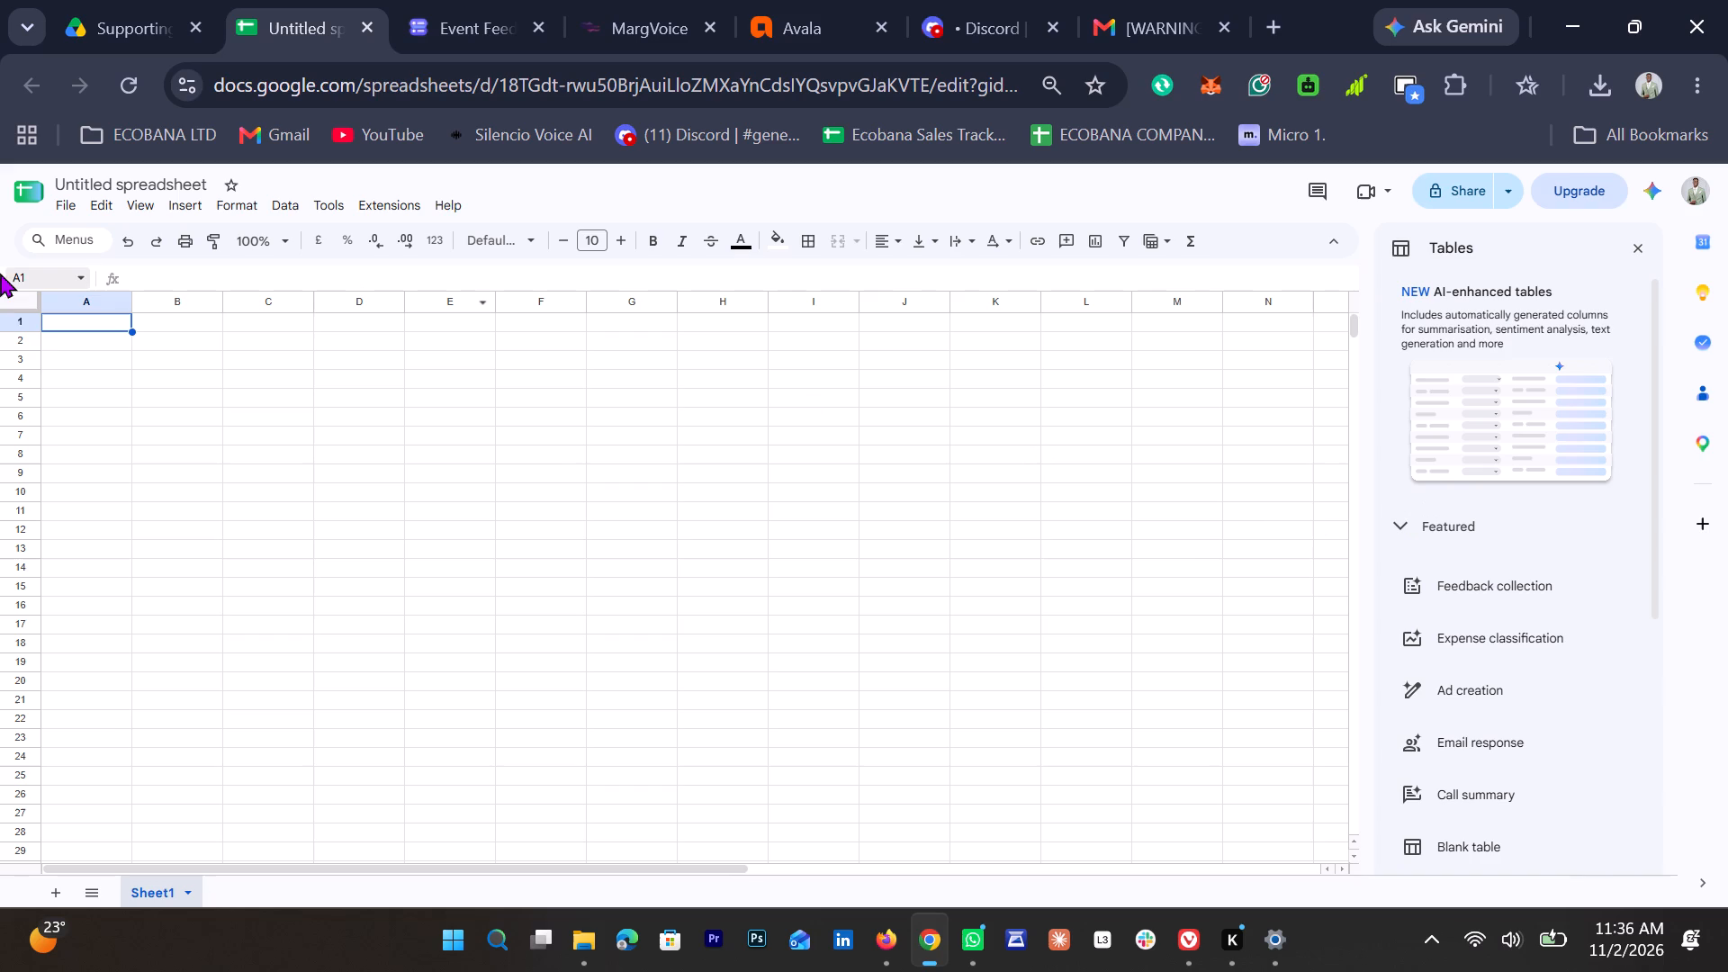
Rename the untitled spreadsheet as Support Documents.
left_click(125, 183)
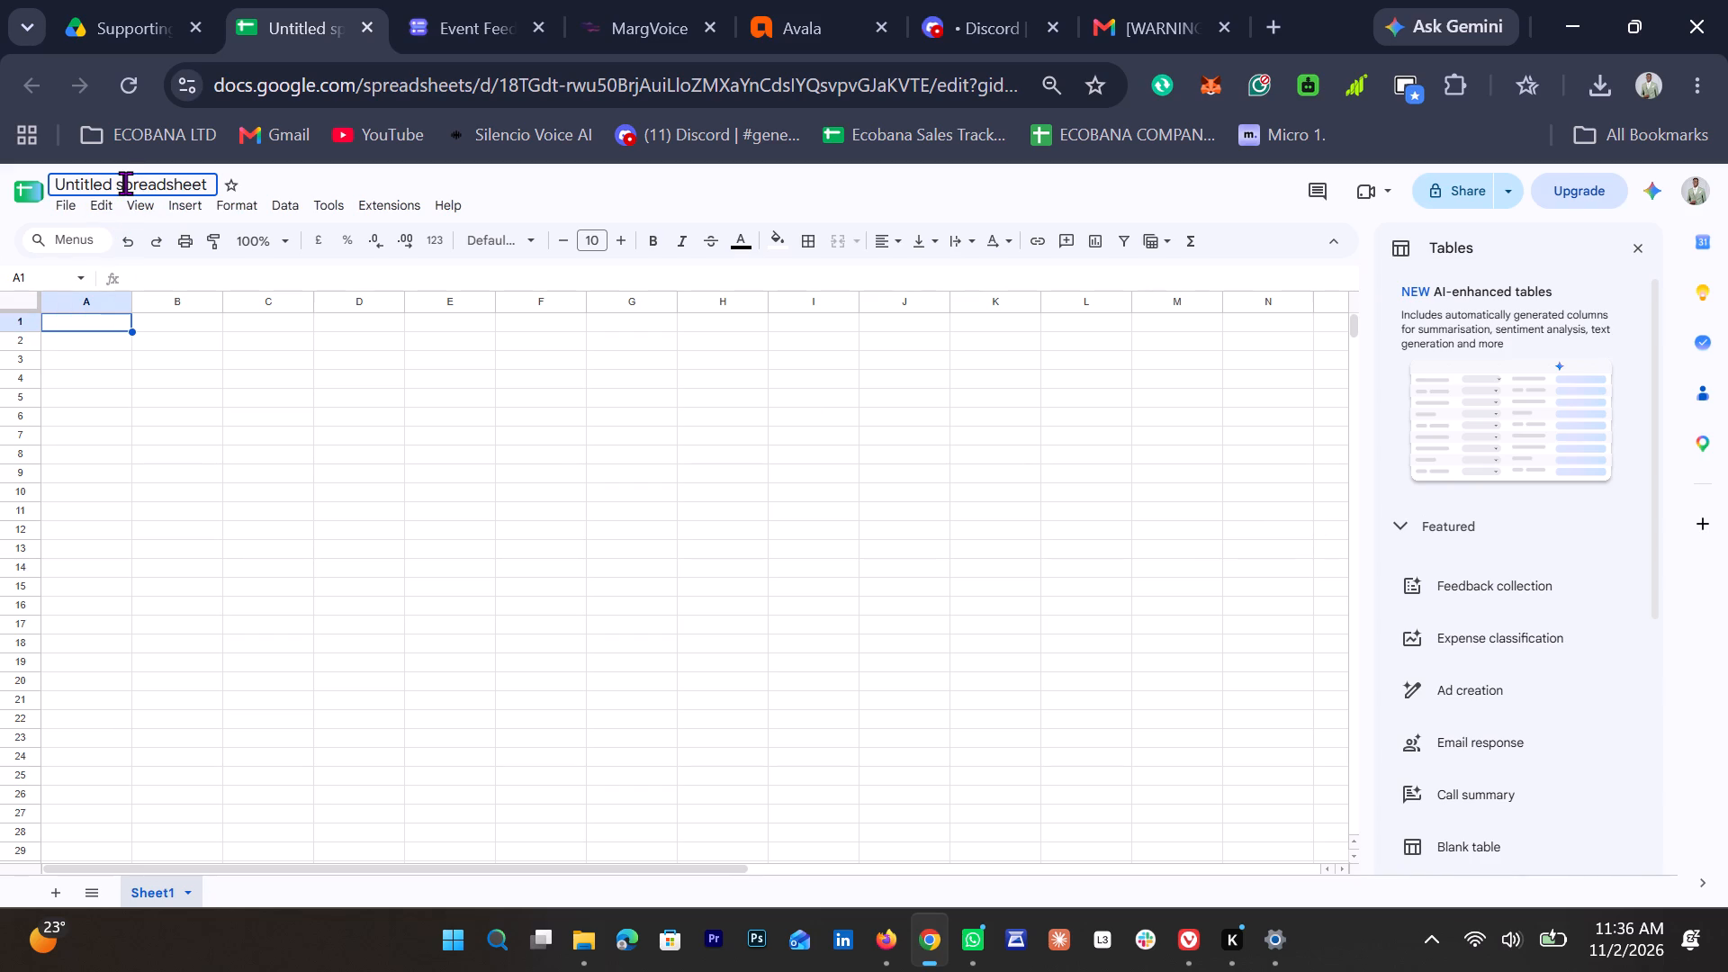
key("BackSpace")
key("BackSpace")
key("BackSpace")
key("BackSpace")
key("BackSpace")
key("BackSpace")
key("BackSpace")
key("BackSpace")
key("BackSpace")
key("BackSpace")
key("BackSpace")
key("BackSpace")
key("BackSpace")
key("BackSpace")
key("BackSpace")
key("BackSpace")
key("BackSpace")
key("BackSpace")
key("BackSpace")
key("BackSpace")
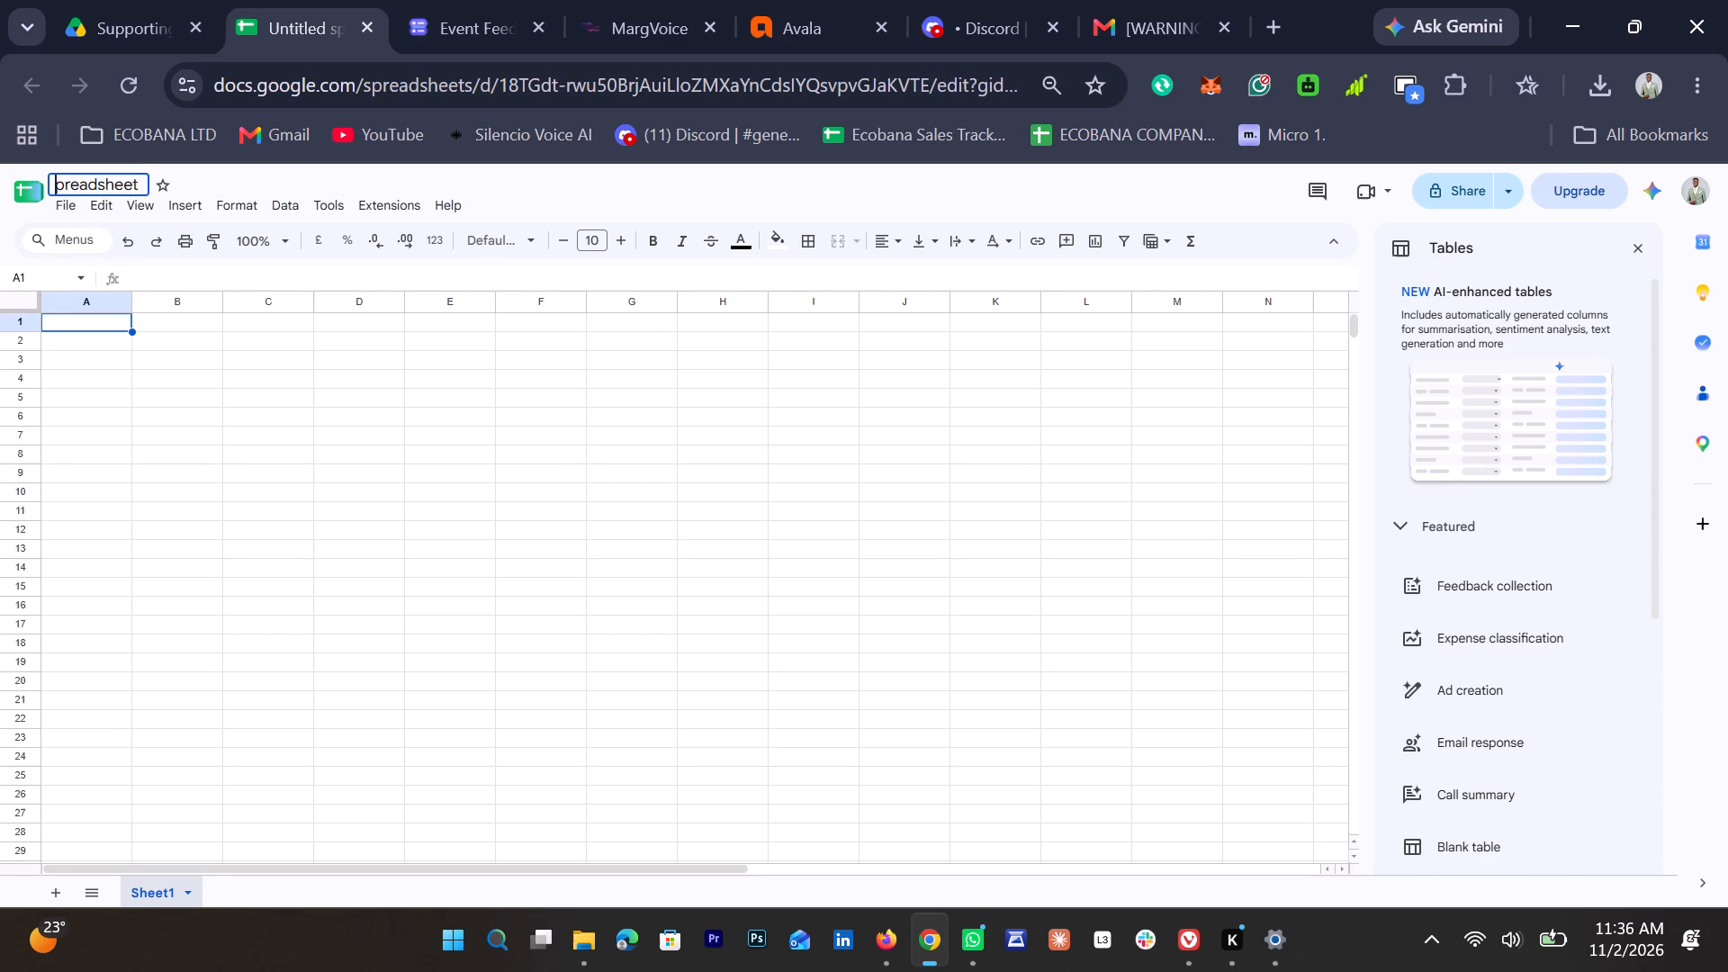
key("Delete")
key("Delete")
key("Delete")
key("Delete")
key("Delete")
key("Delete")
key("Delete")
key("Delete")
key("Delete")
key("Delete")
key("Delete")
key("Delete")
key("Delete")
key("Delete")
key("Delete")
key("Delete")
key("Delete")
key("Delete")
key("s")
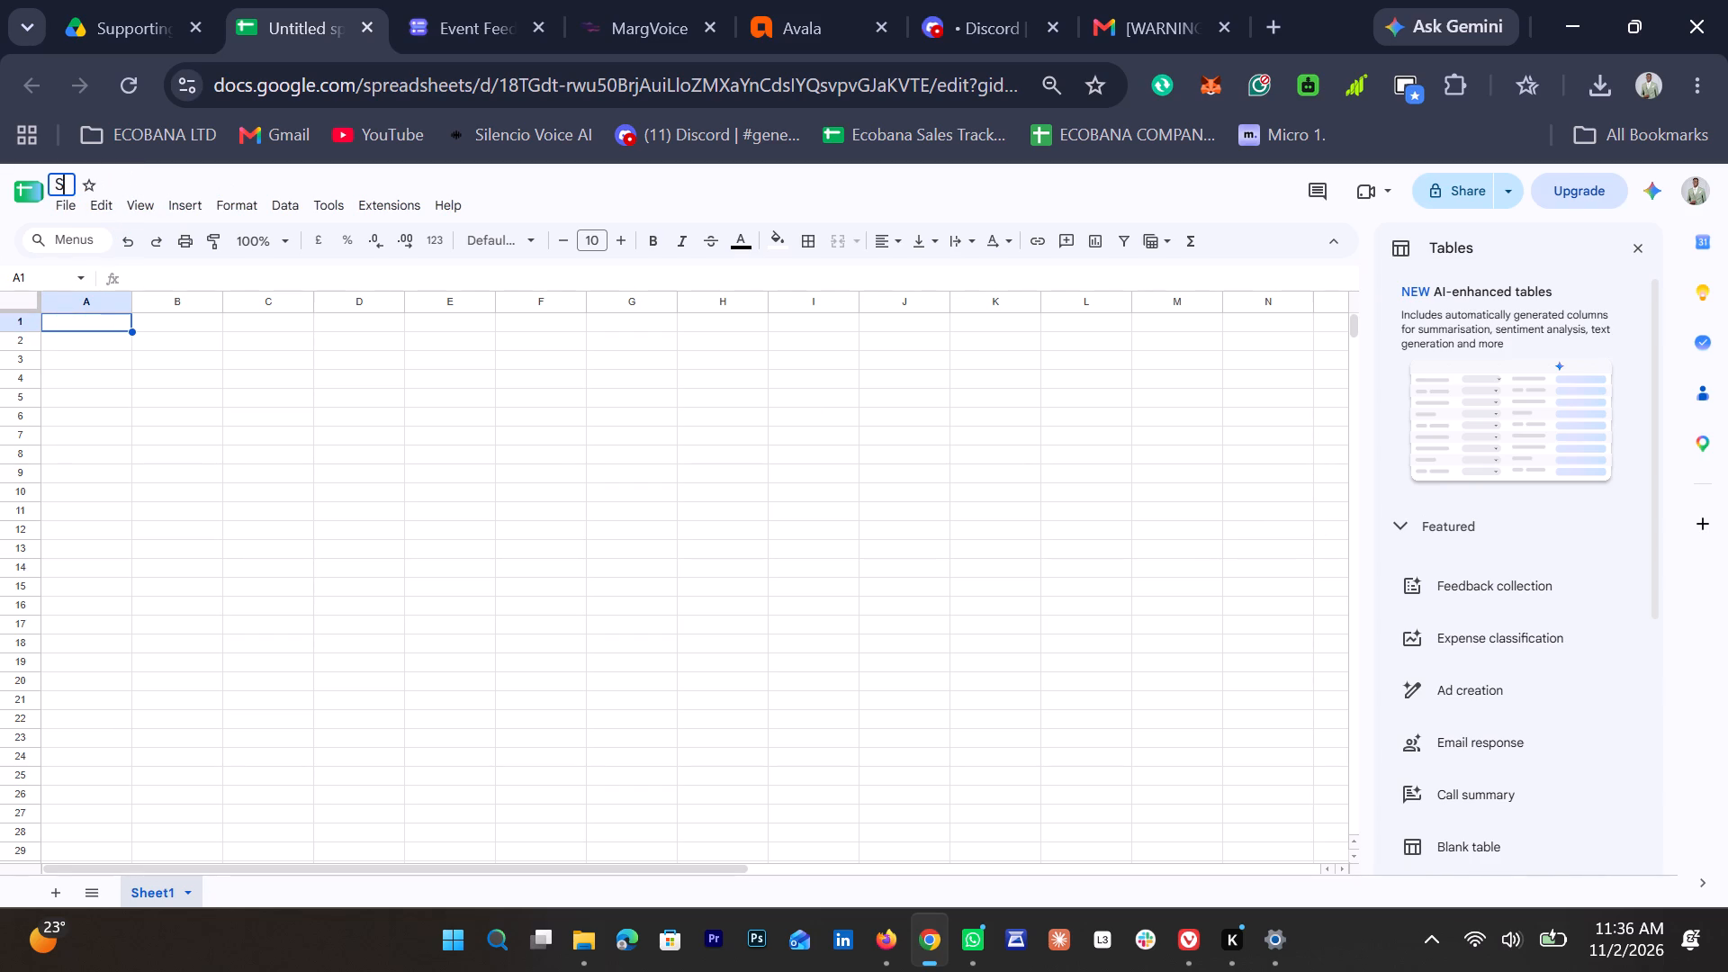
type("upport")
key("space")
type("ocumn")
key("BackSpace")
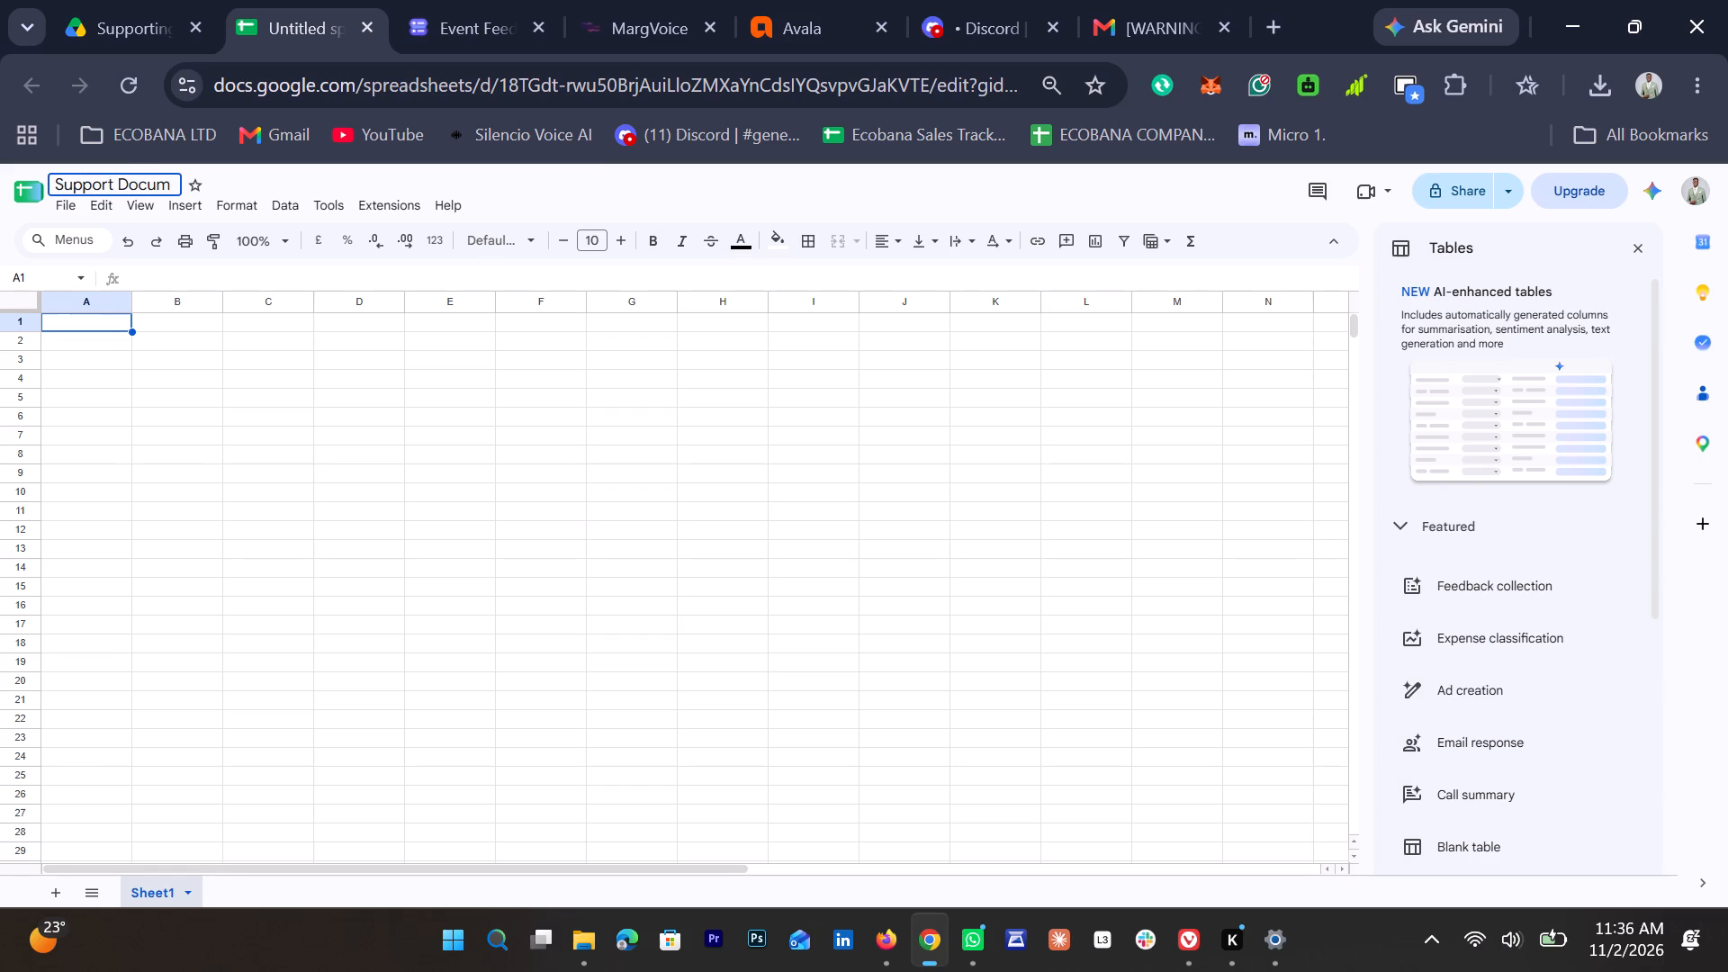
type("ents")
key("space")
left_click(163, 388)
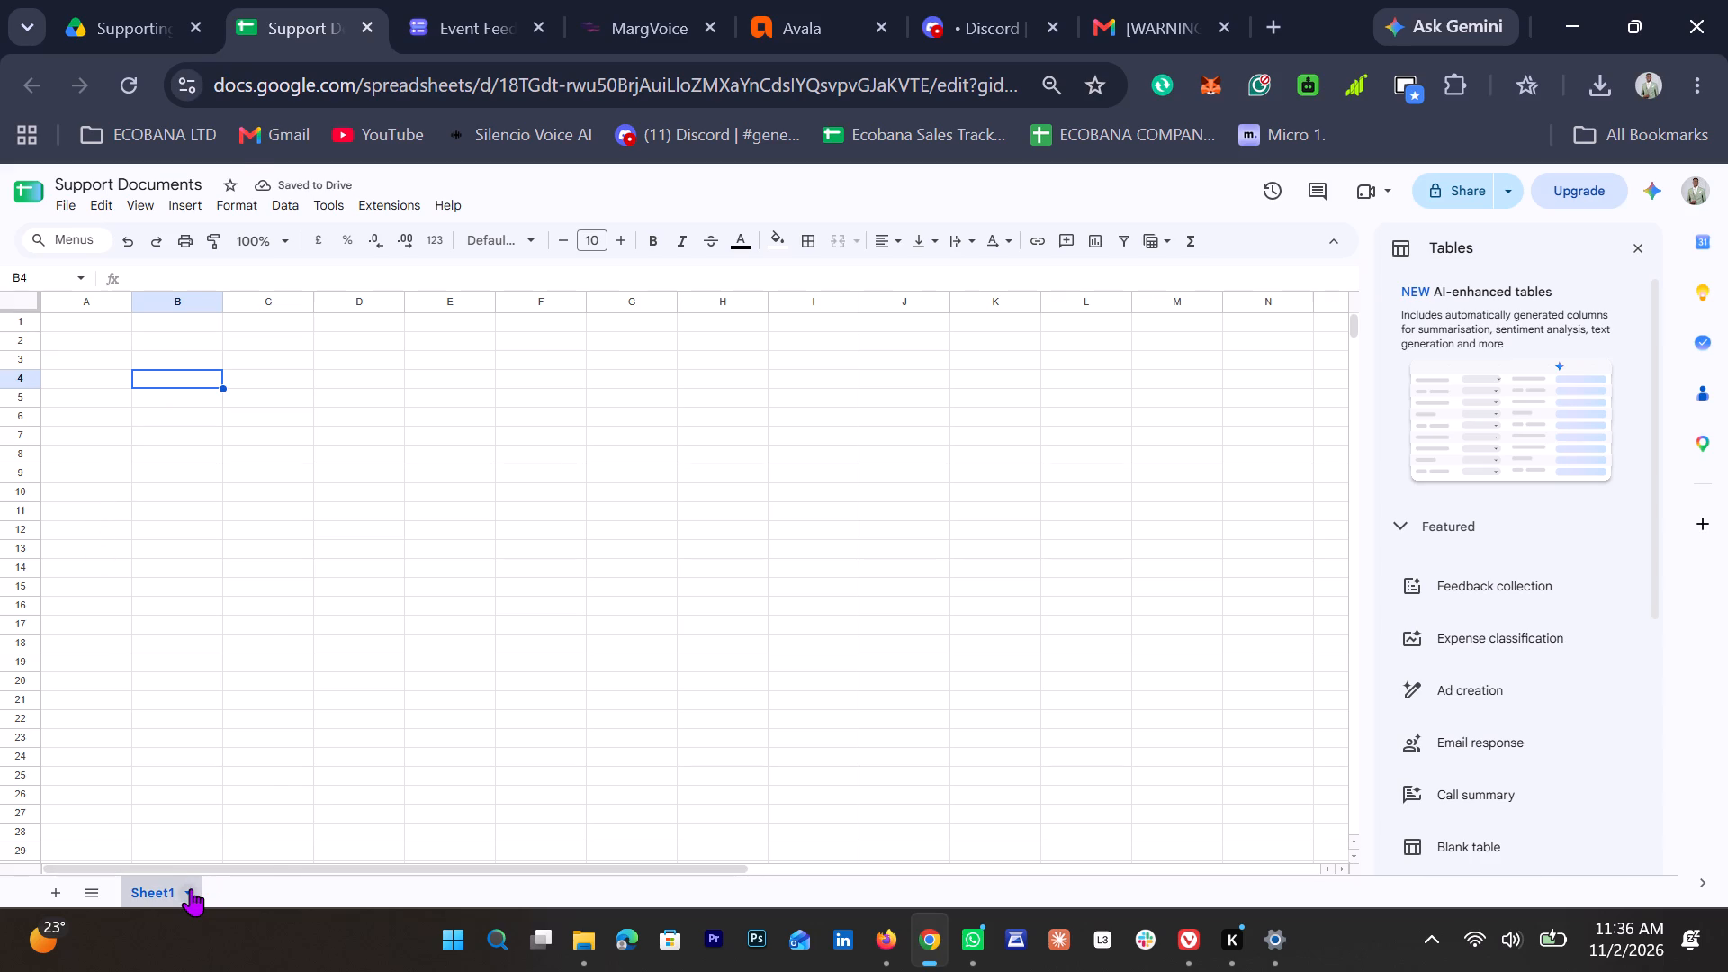
Rename the Sheet1 sheet as OCTOBER 2026.
left_click(191, 888)
left_click(173, 669)
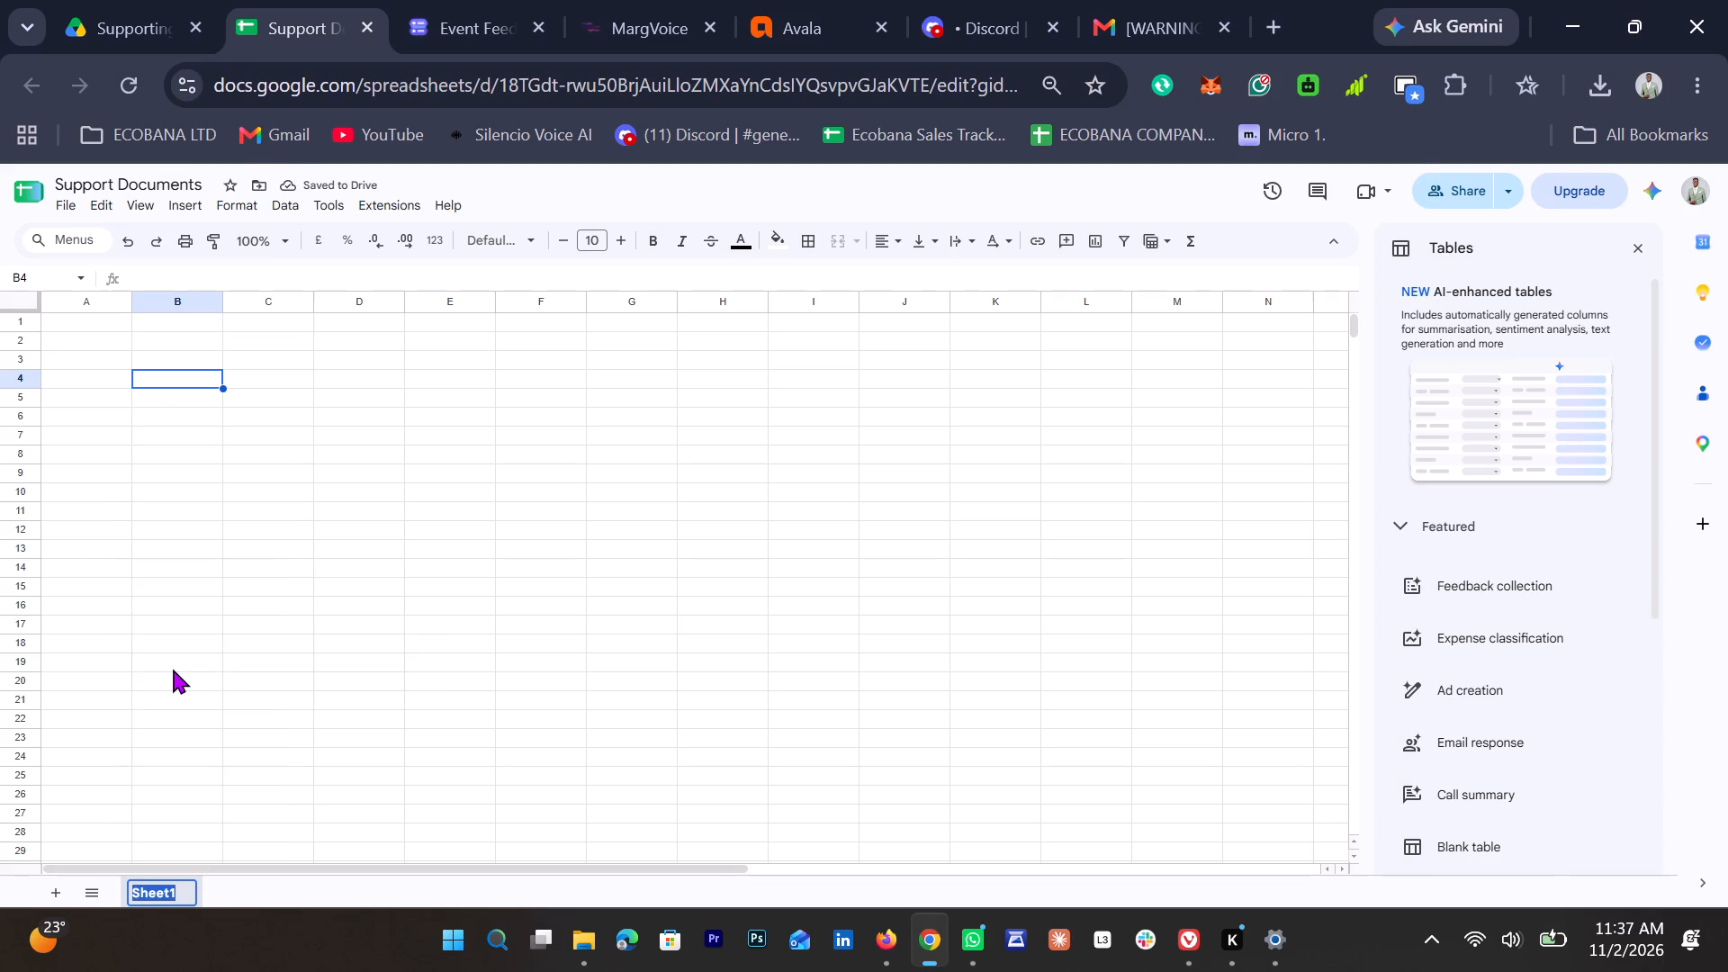
key("o")
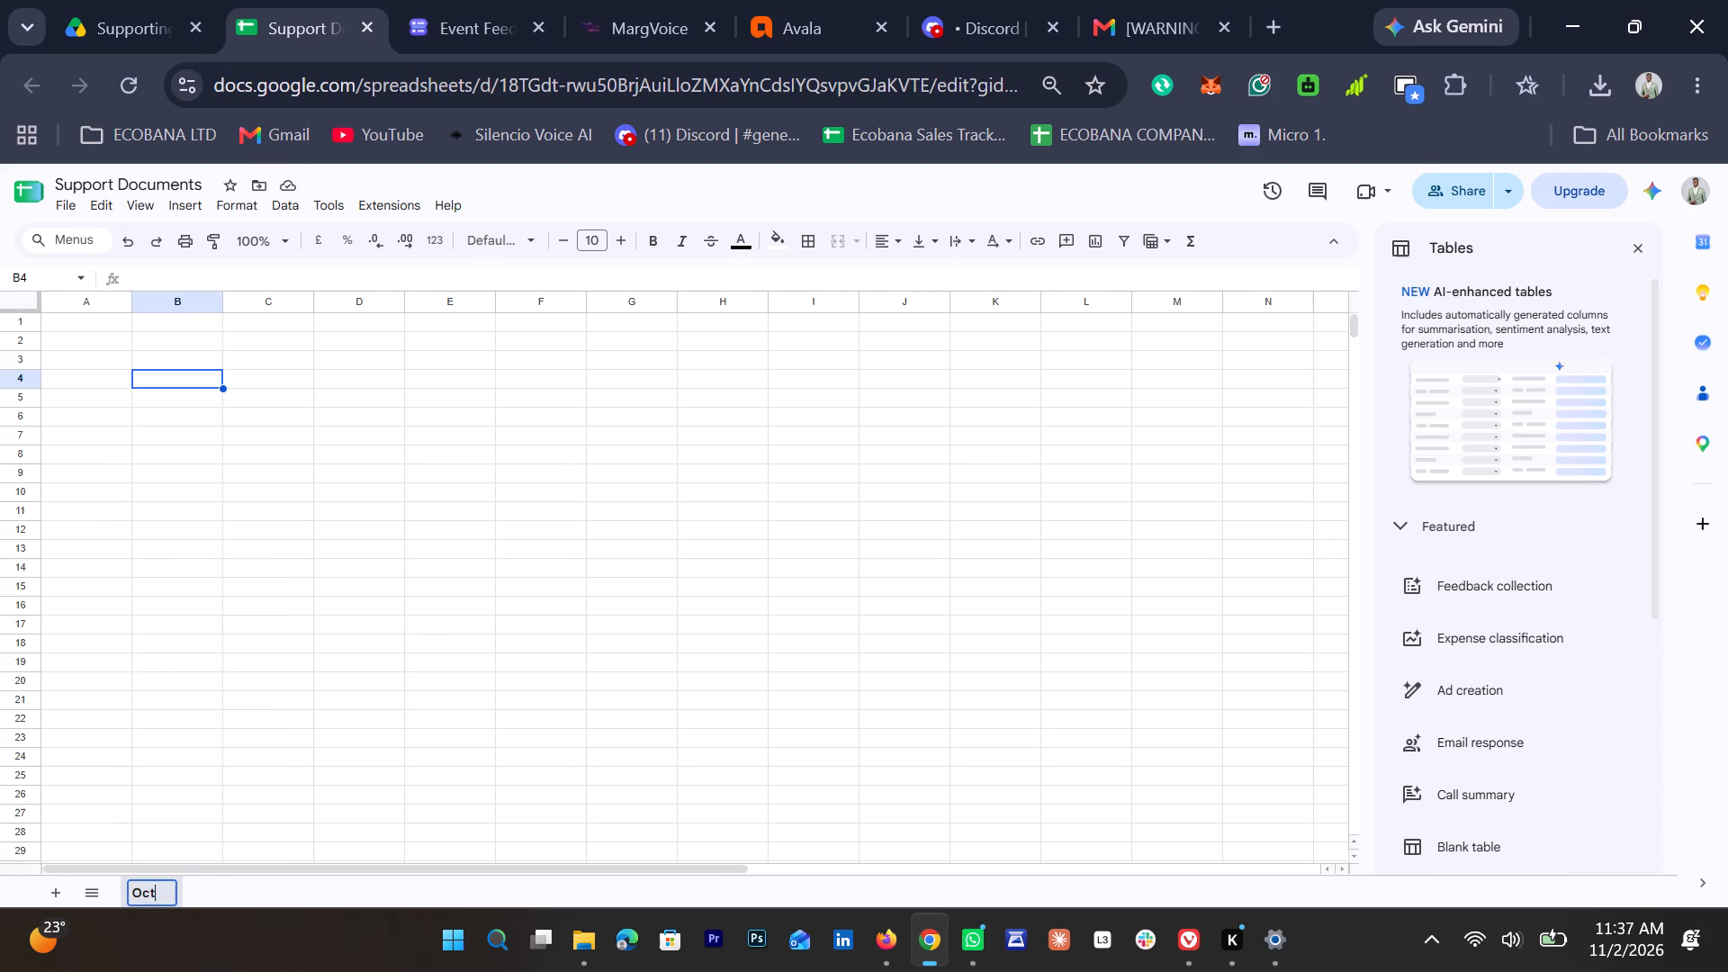
key("BackSpace")
key("BackSpace")
key("BackSpace")
key("BackSpace")
key("BackSpace")
key("BackSpace")
key("BackSpace")
key("BackSpace")
key("BackSpace")
key("BackSpace")
key("BackSpace")
key("BackSpace")
key("BackSpace")
key("BackSpace")
key("BackSpace")
key("BackSpace")
key("BackSpace")
key("BackSpace")
key("BackSpace")
key("BackSpace")
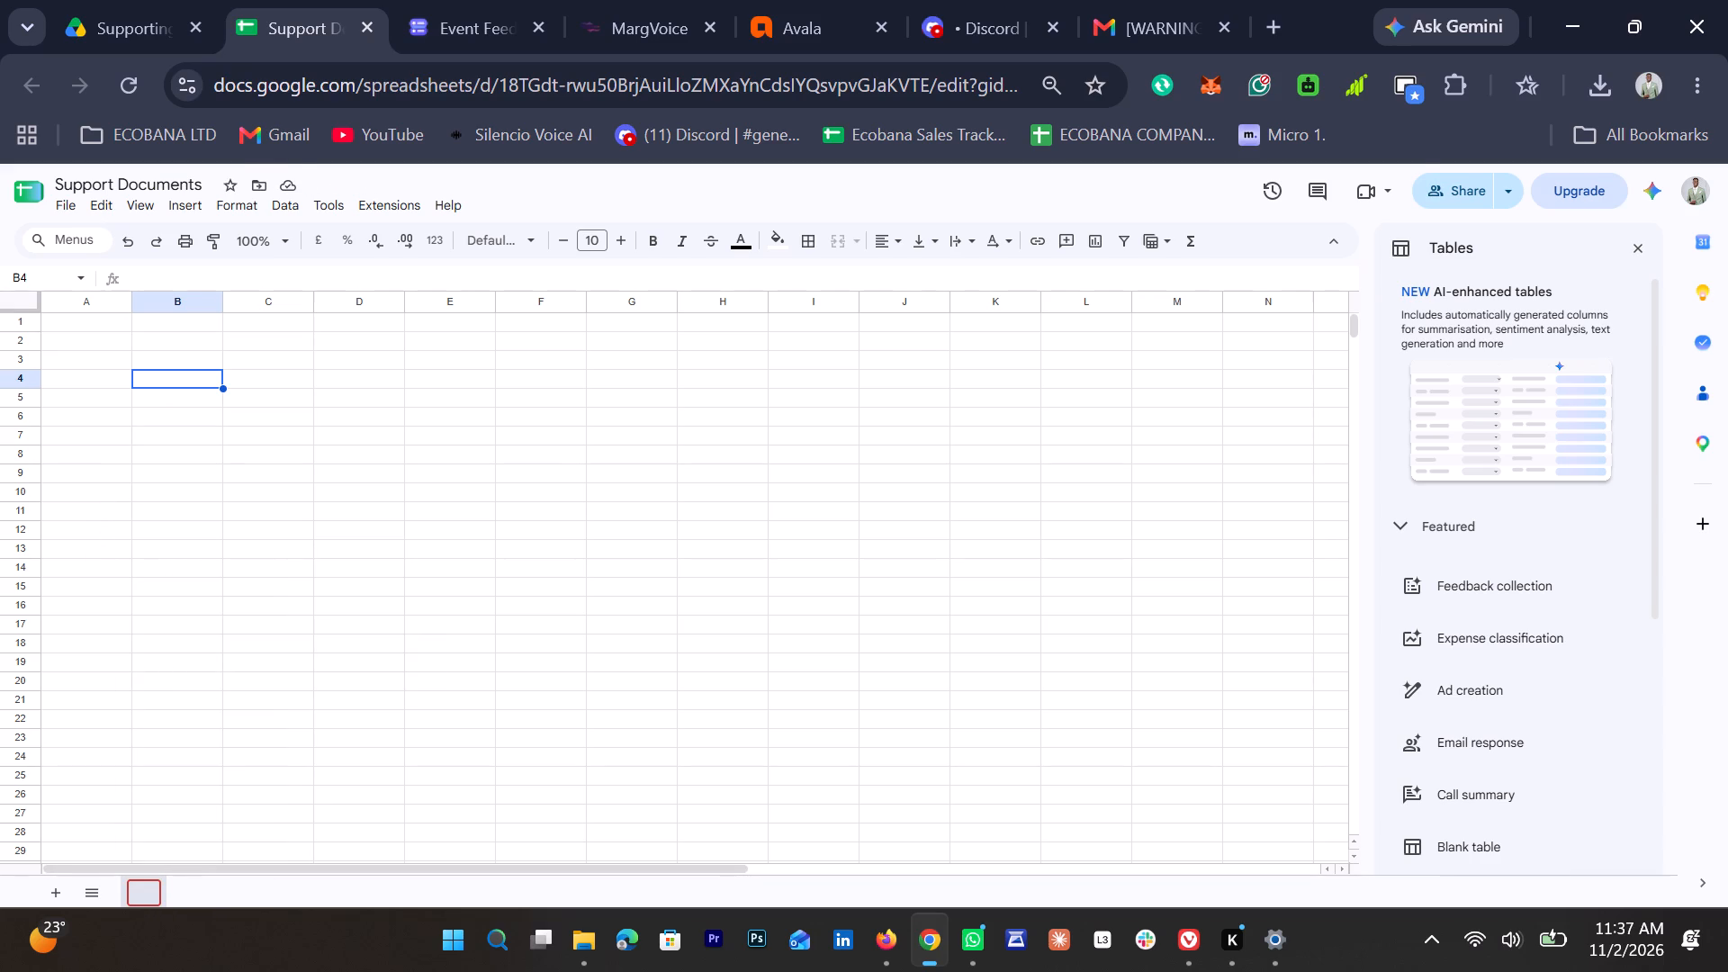
type("OCTOBER")
key("space")
type("220")
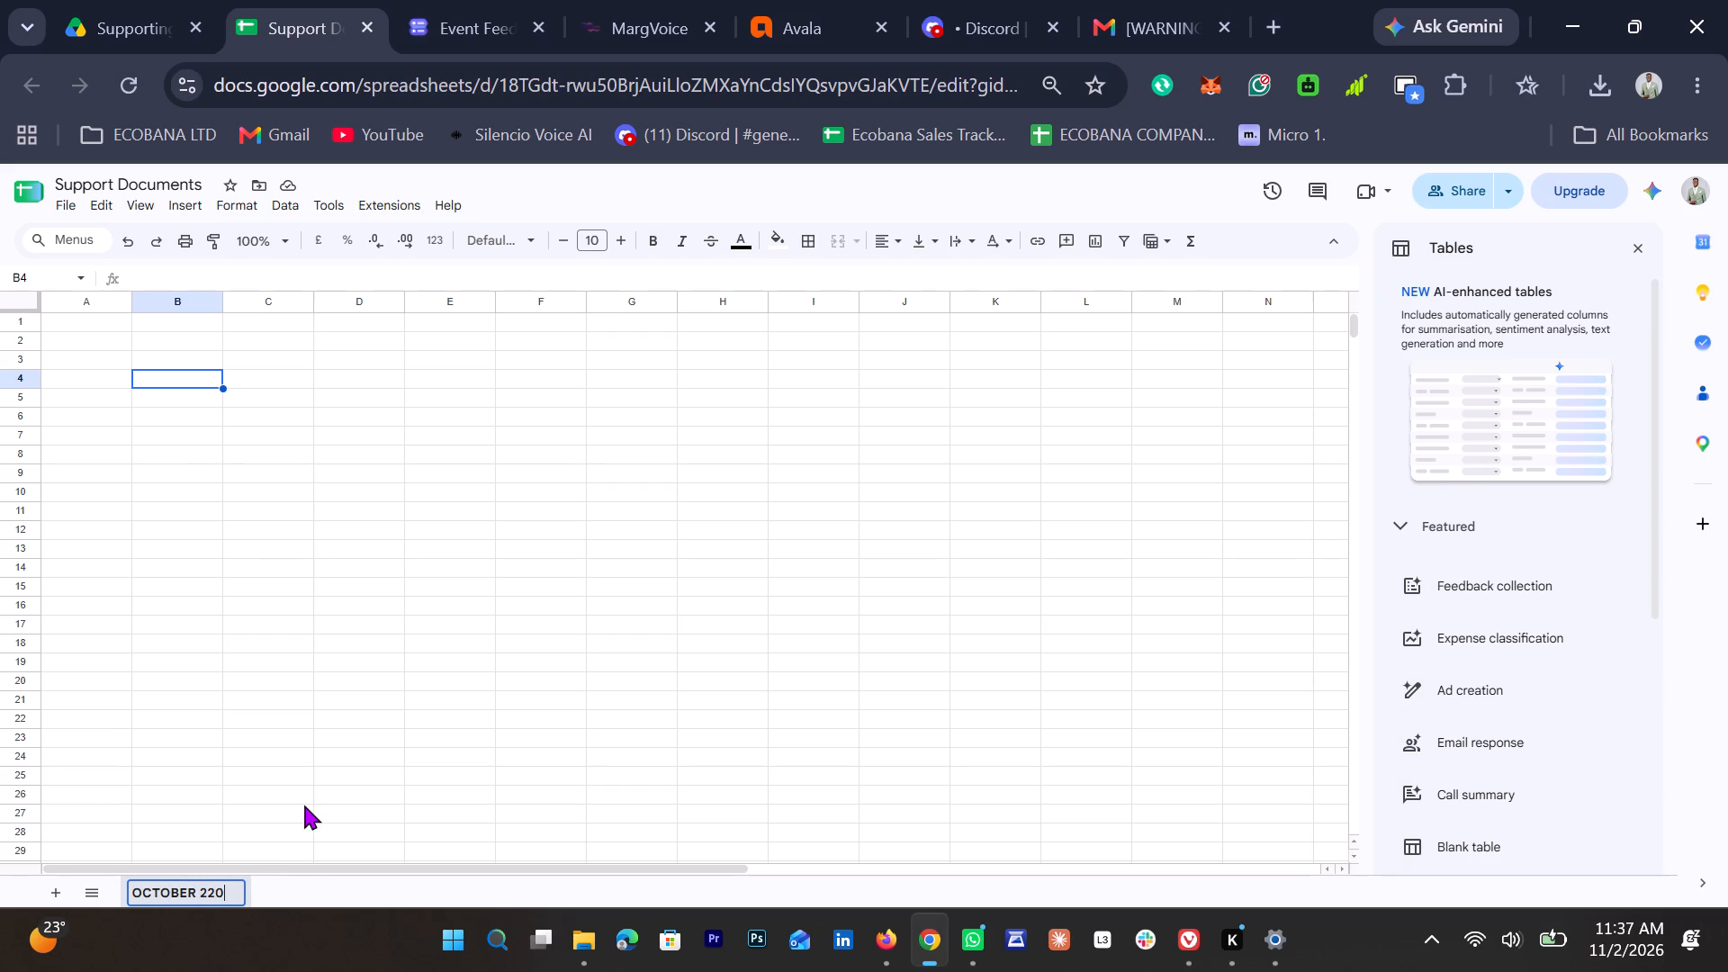
key("BackSpace")
key("BackSpace")
type("026")
left_click(355, 690)
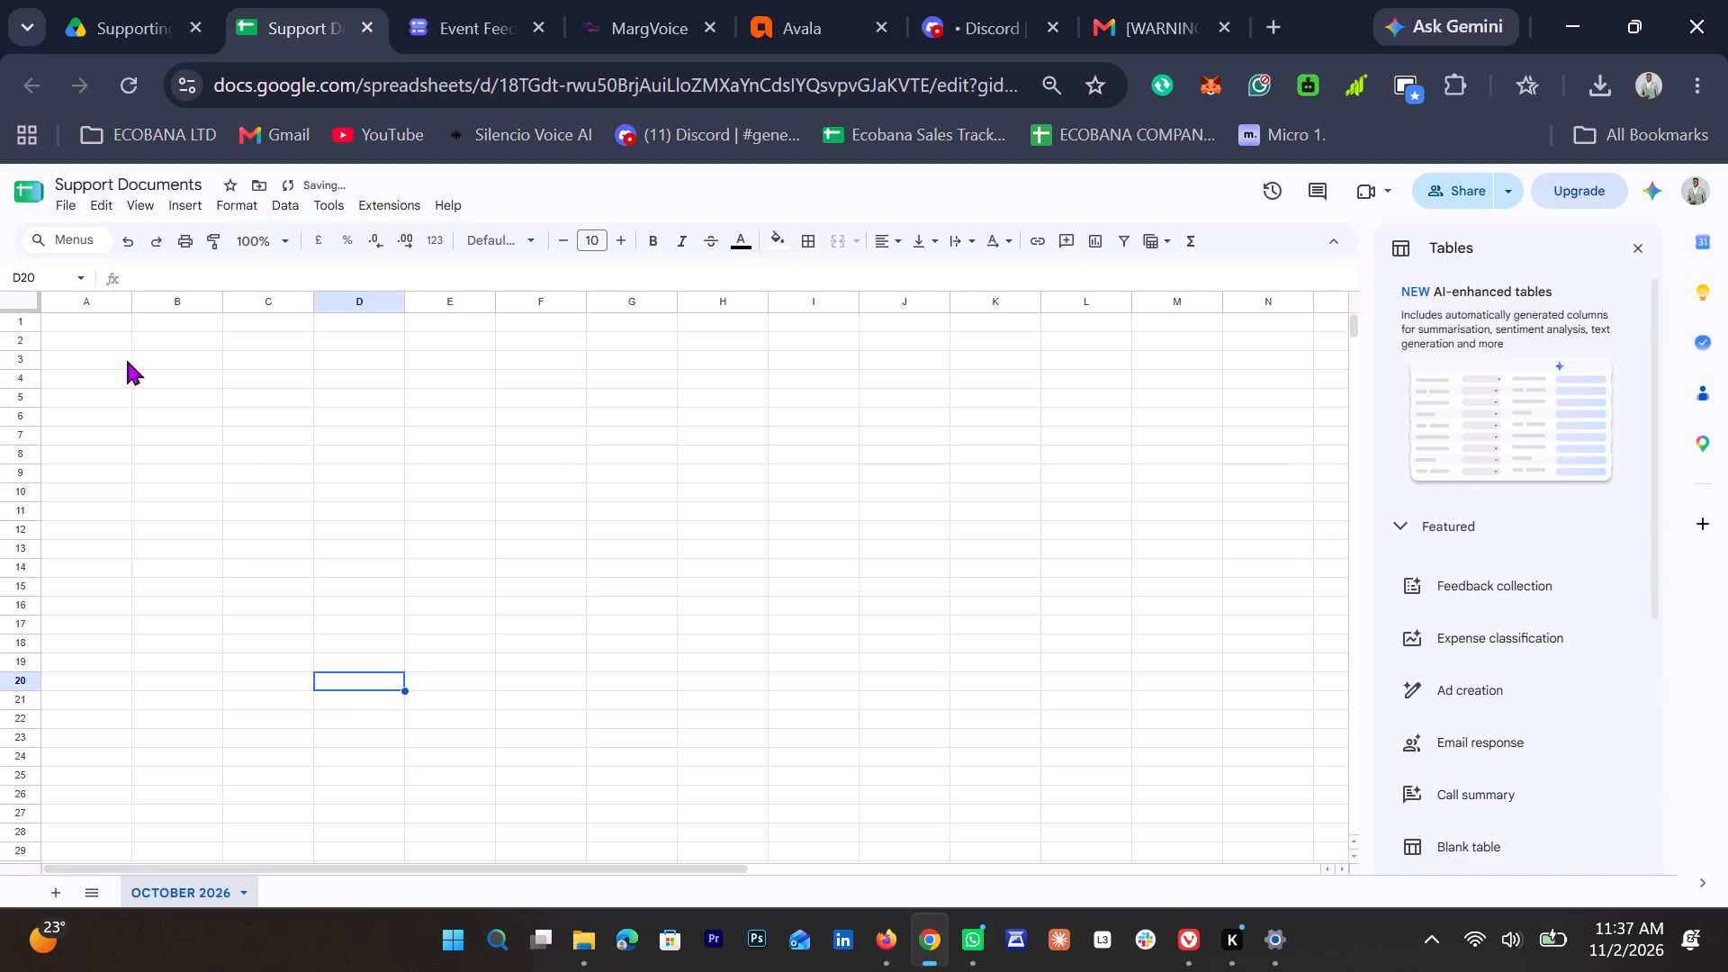
Enter the column headers ITEM in A1 and CHECKLIST in B1 of the OCTOBER 2026 sheet.
left_click(99, 324)
type("ITEM")
key("space")
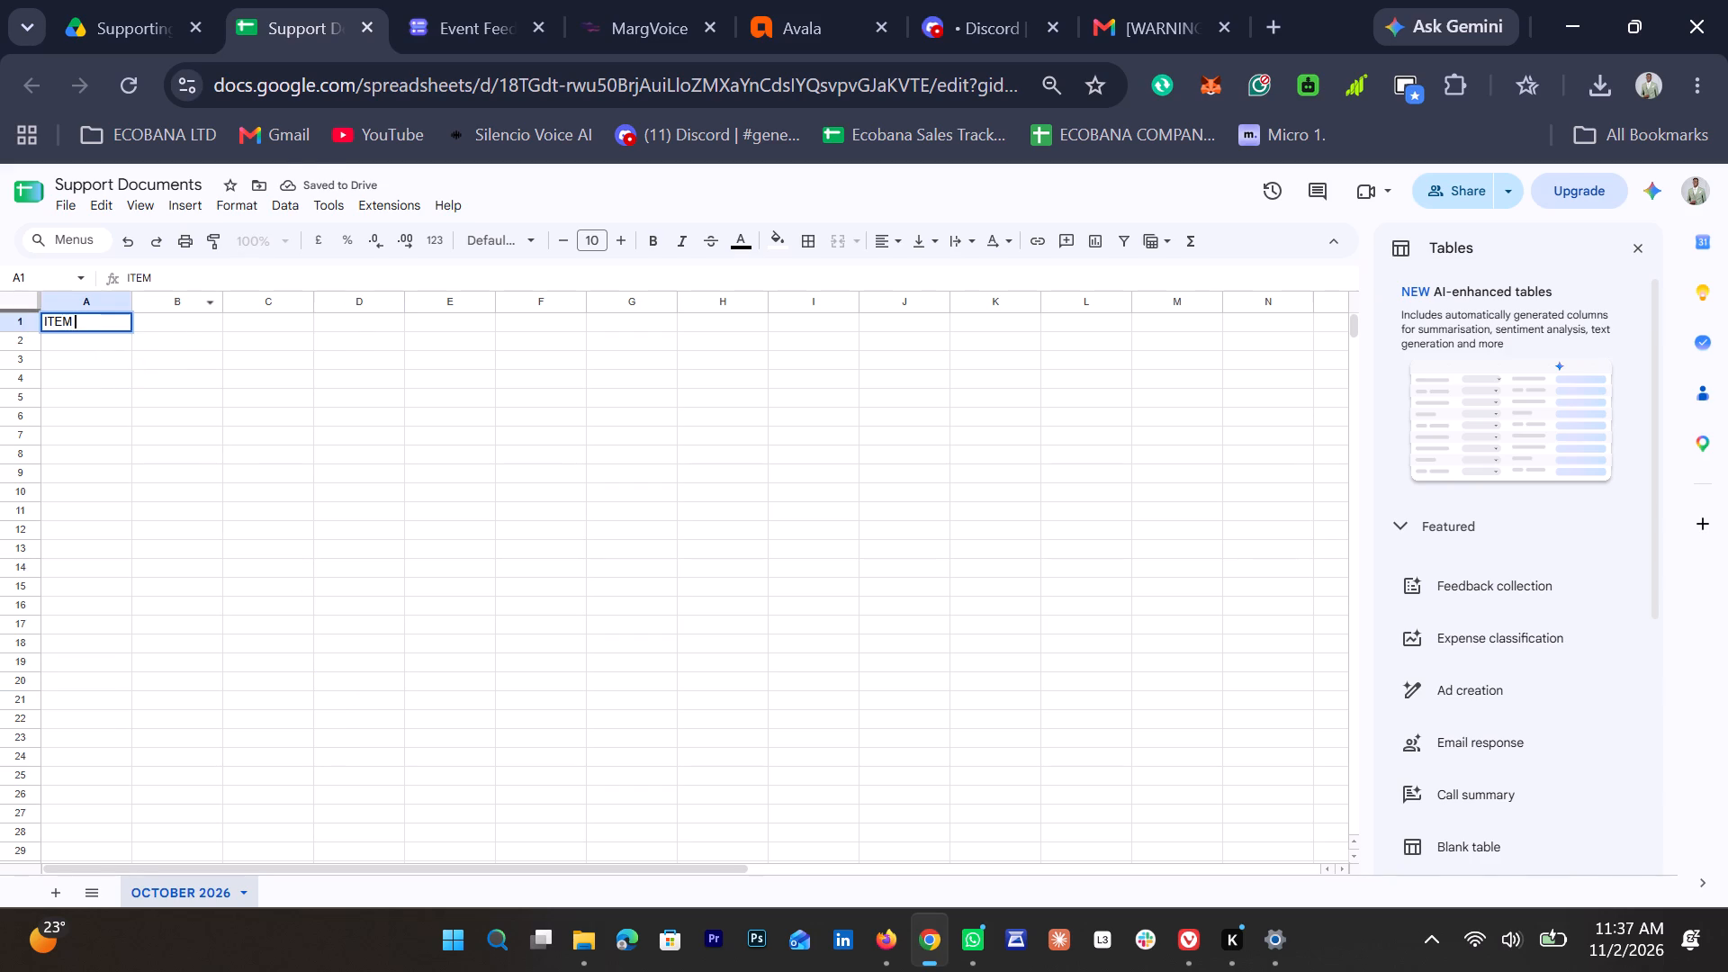
left_click(167, 327)
type("CHECKLIST")
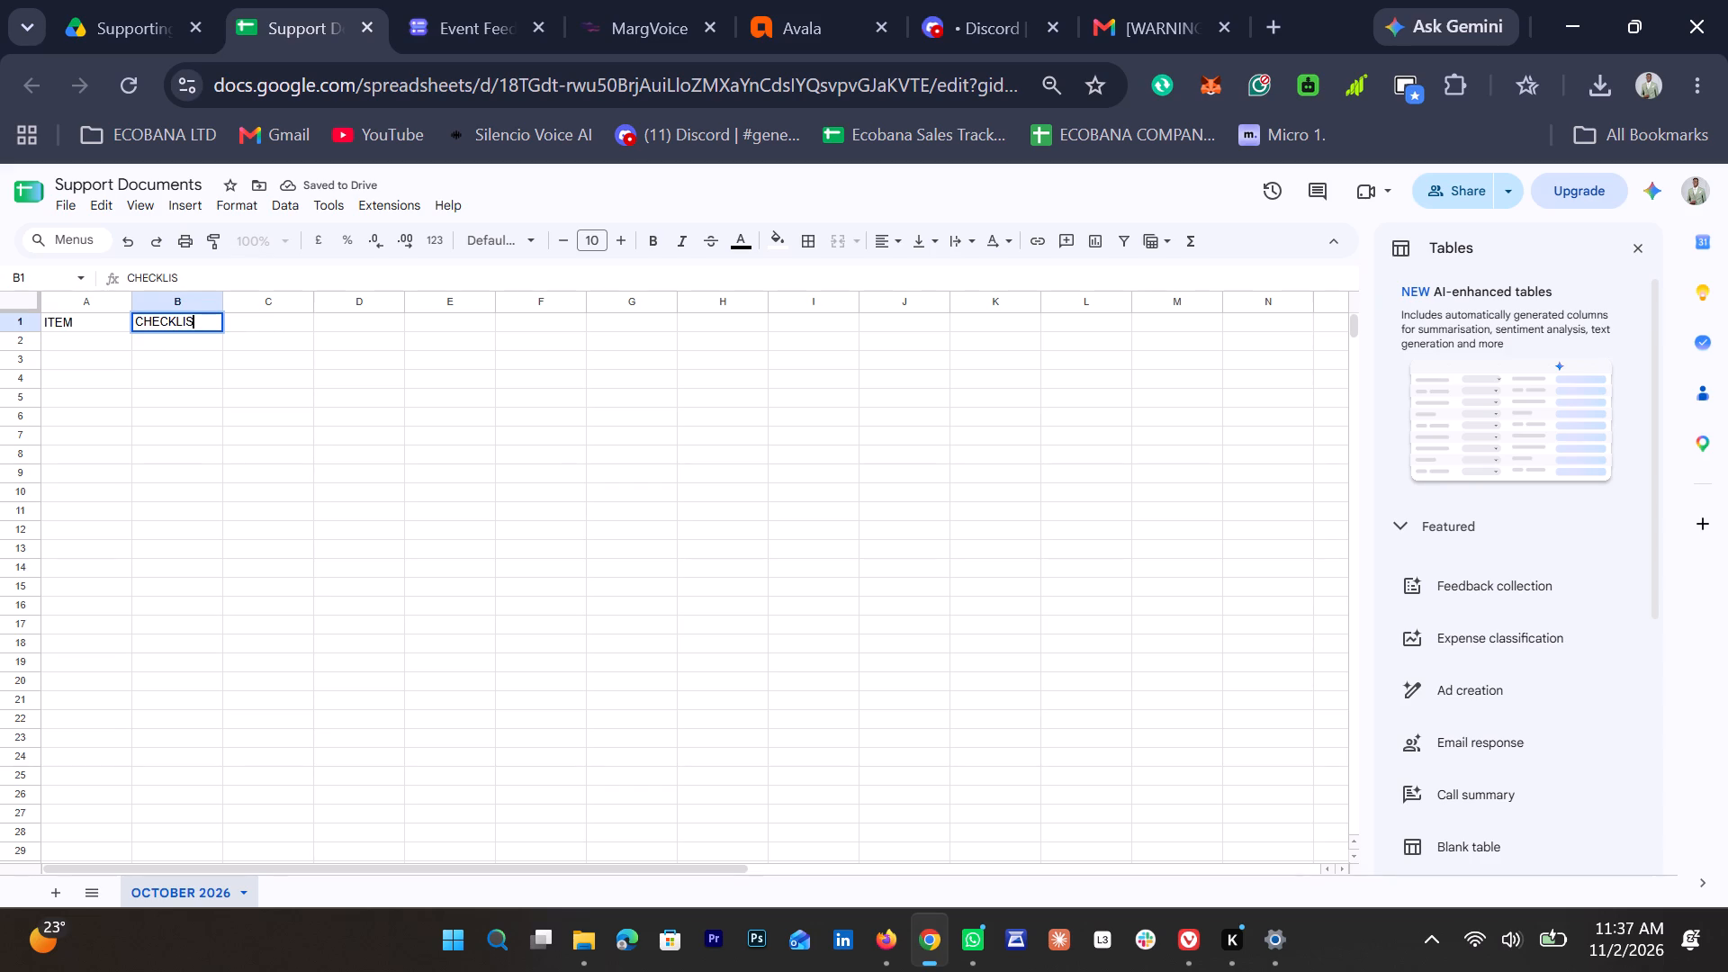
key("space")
left_click(125, 393)
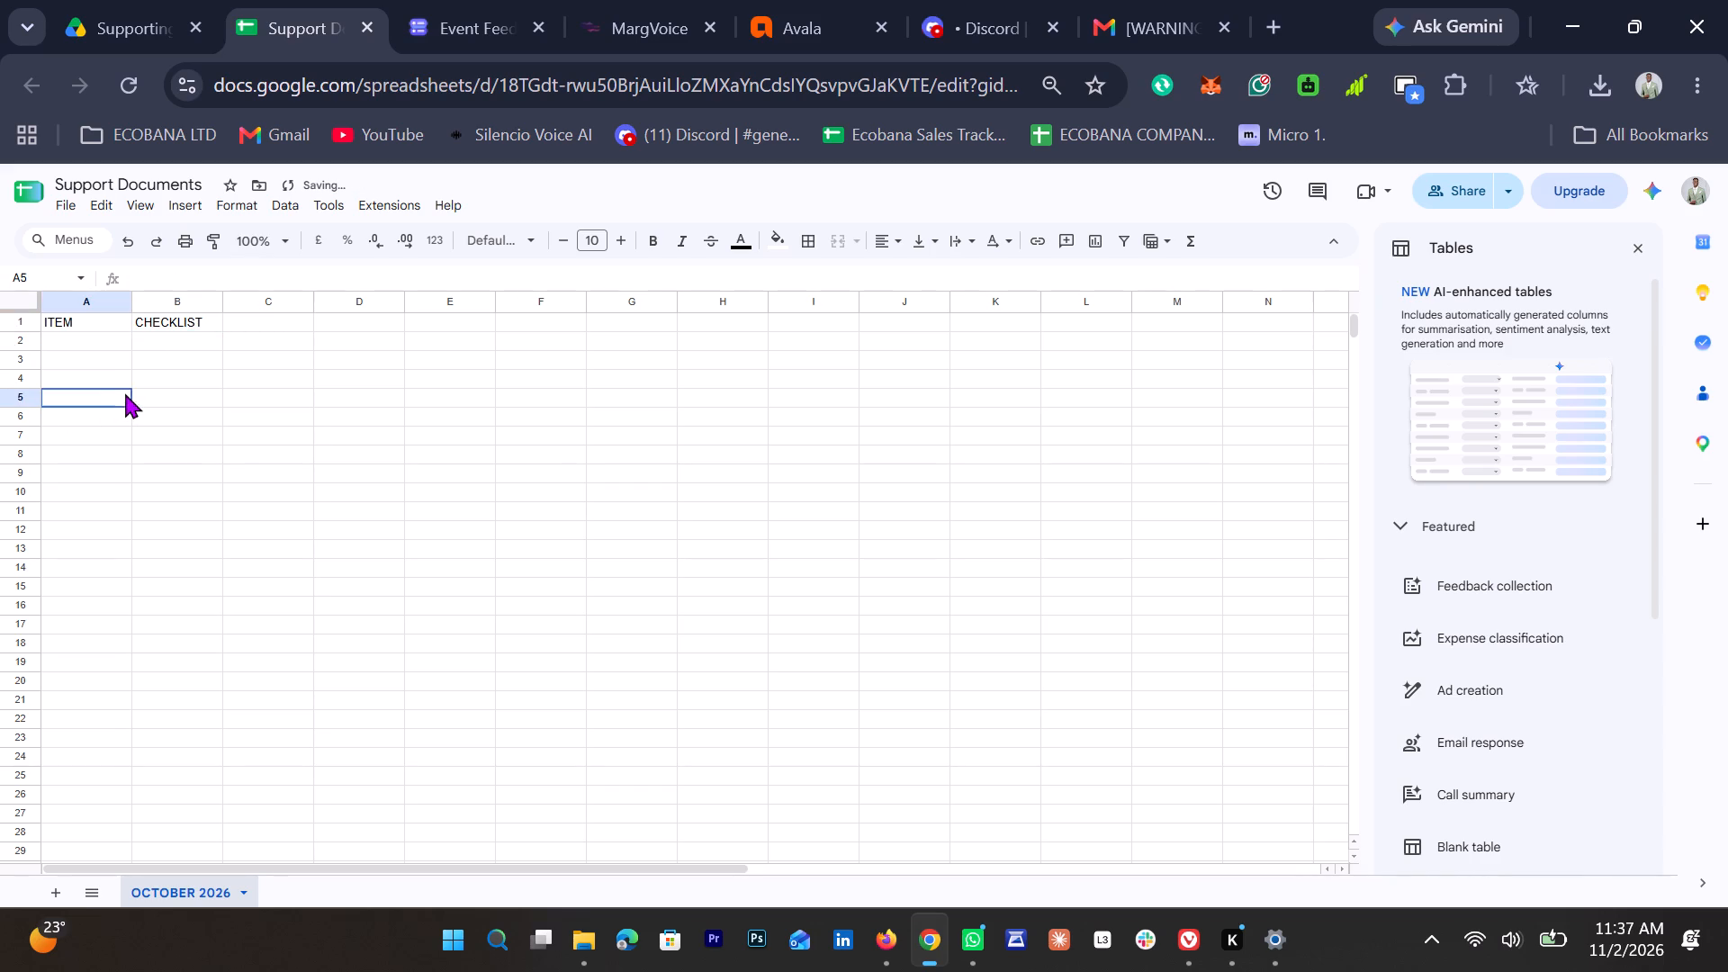
Centre-align horizontally all cells of the OCTOBER 2026 sheet.
left_click(224, 426)
key("ctrl+a")
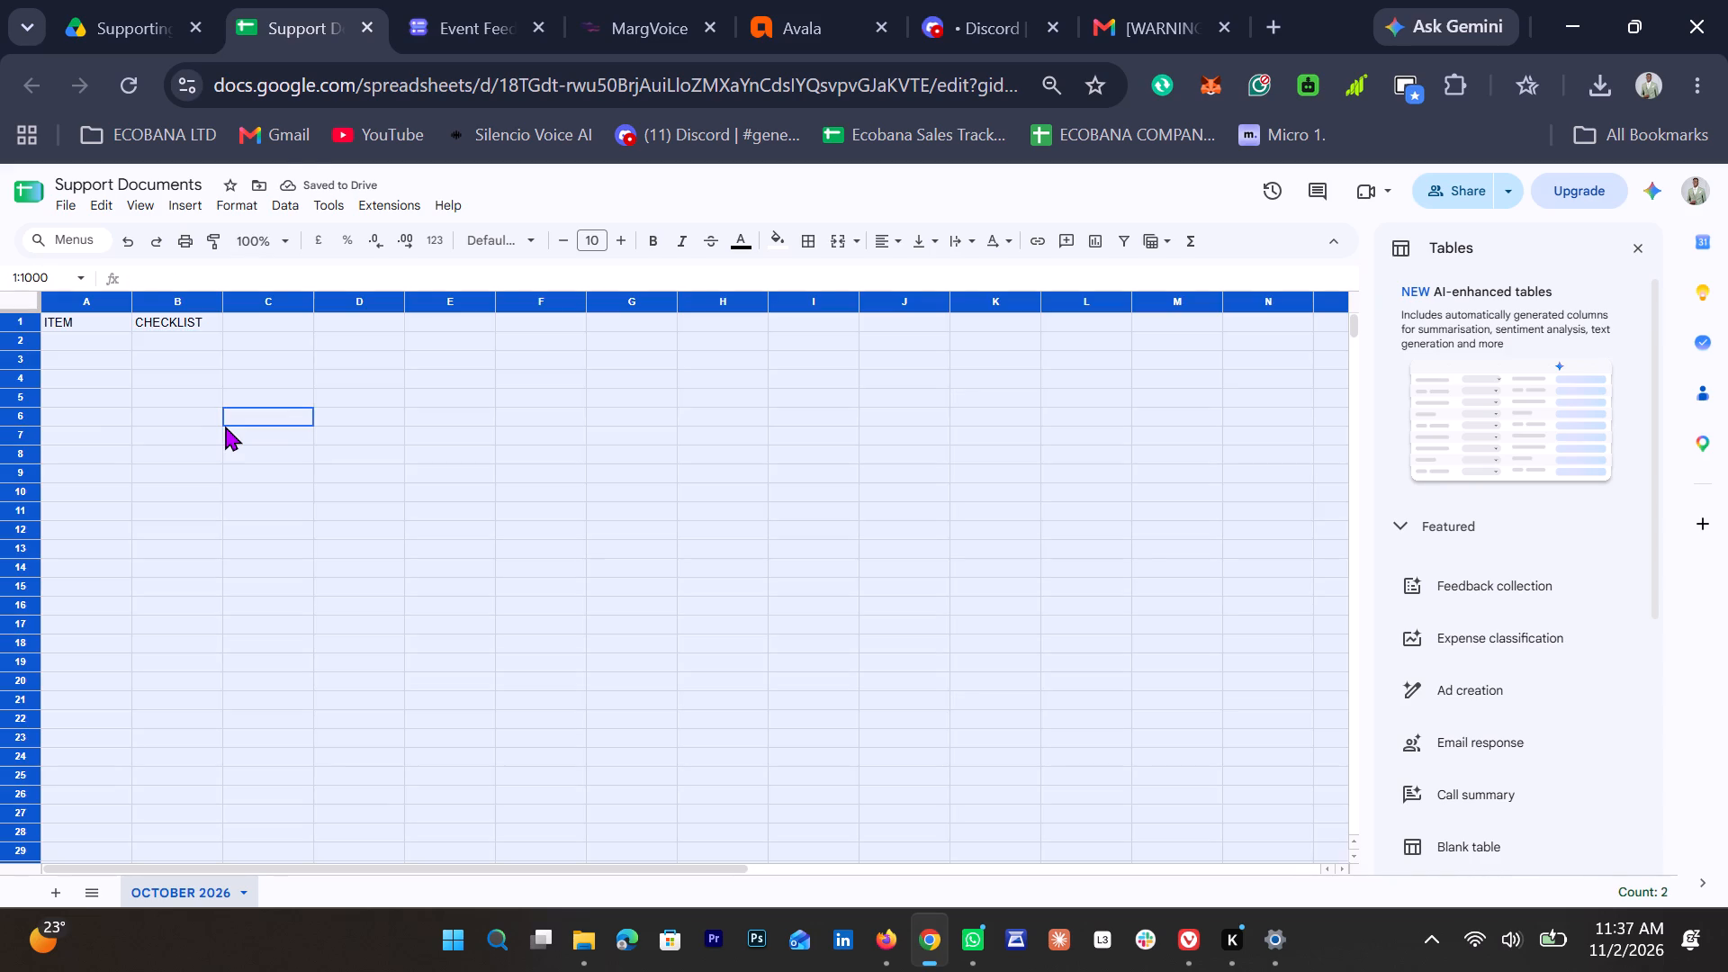
left_click(889, 246)
left_click(916, 269)
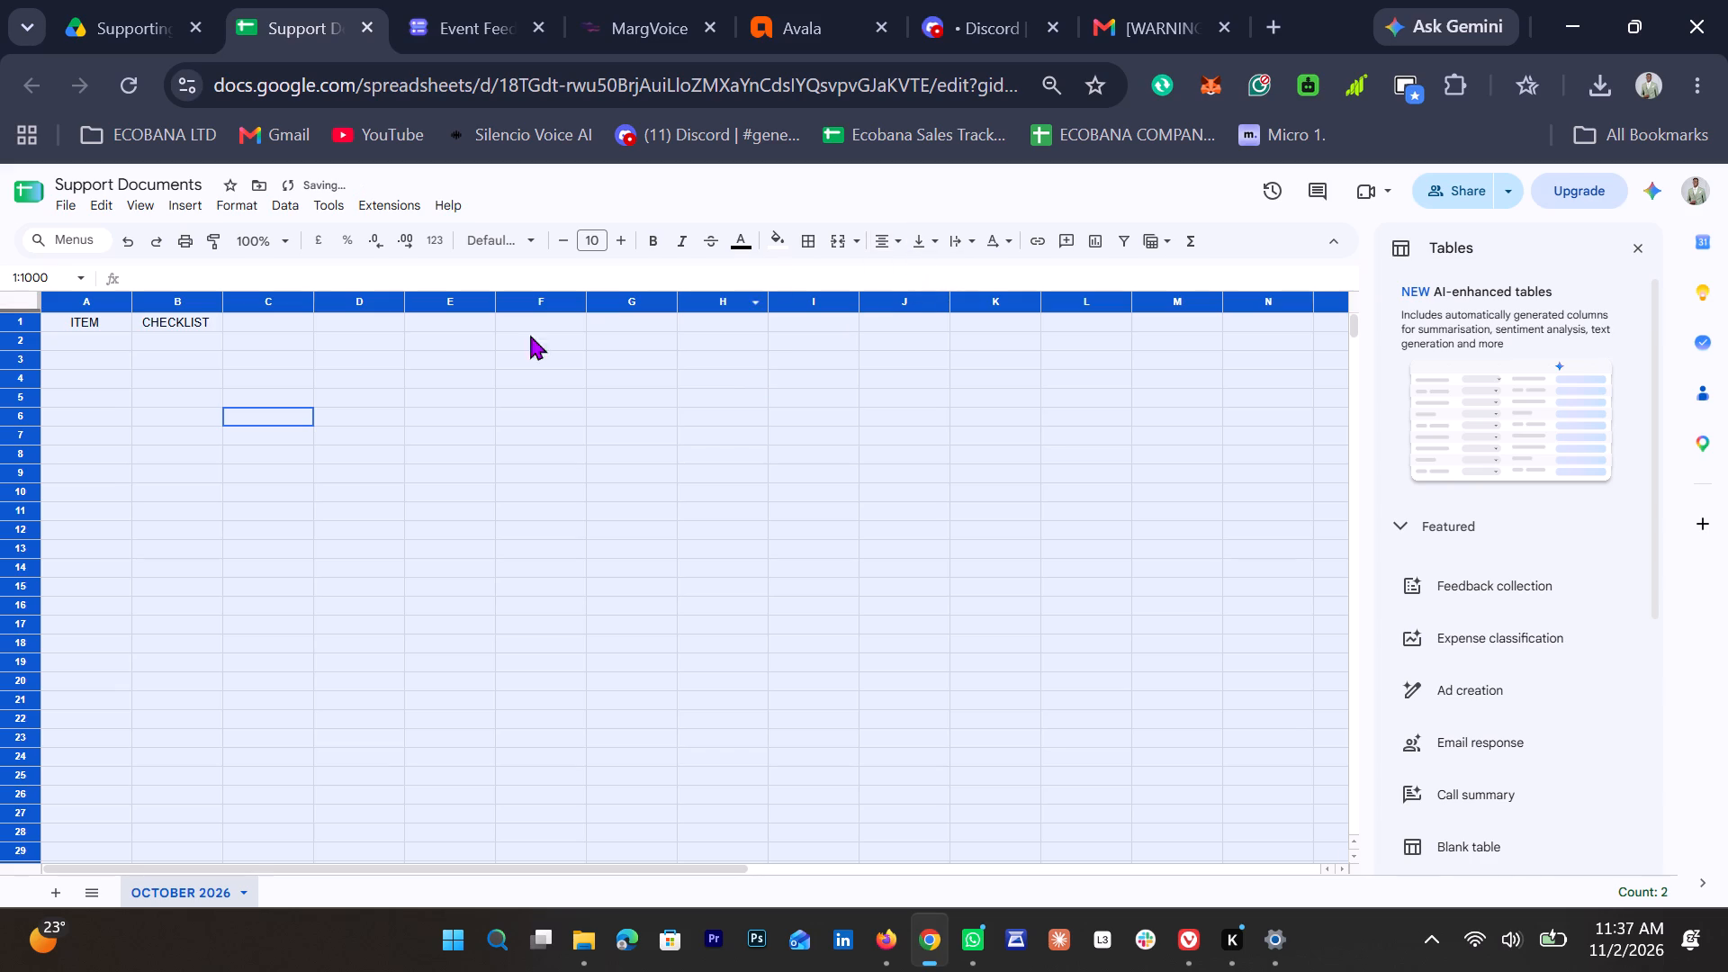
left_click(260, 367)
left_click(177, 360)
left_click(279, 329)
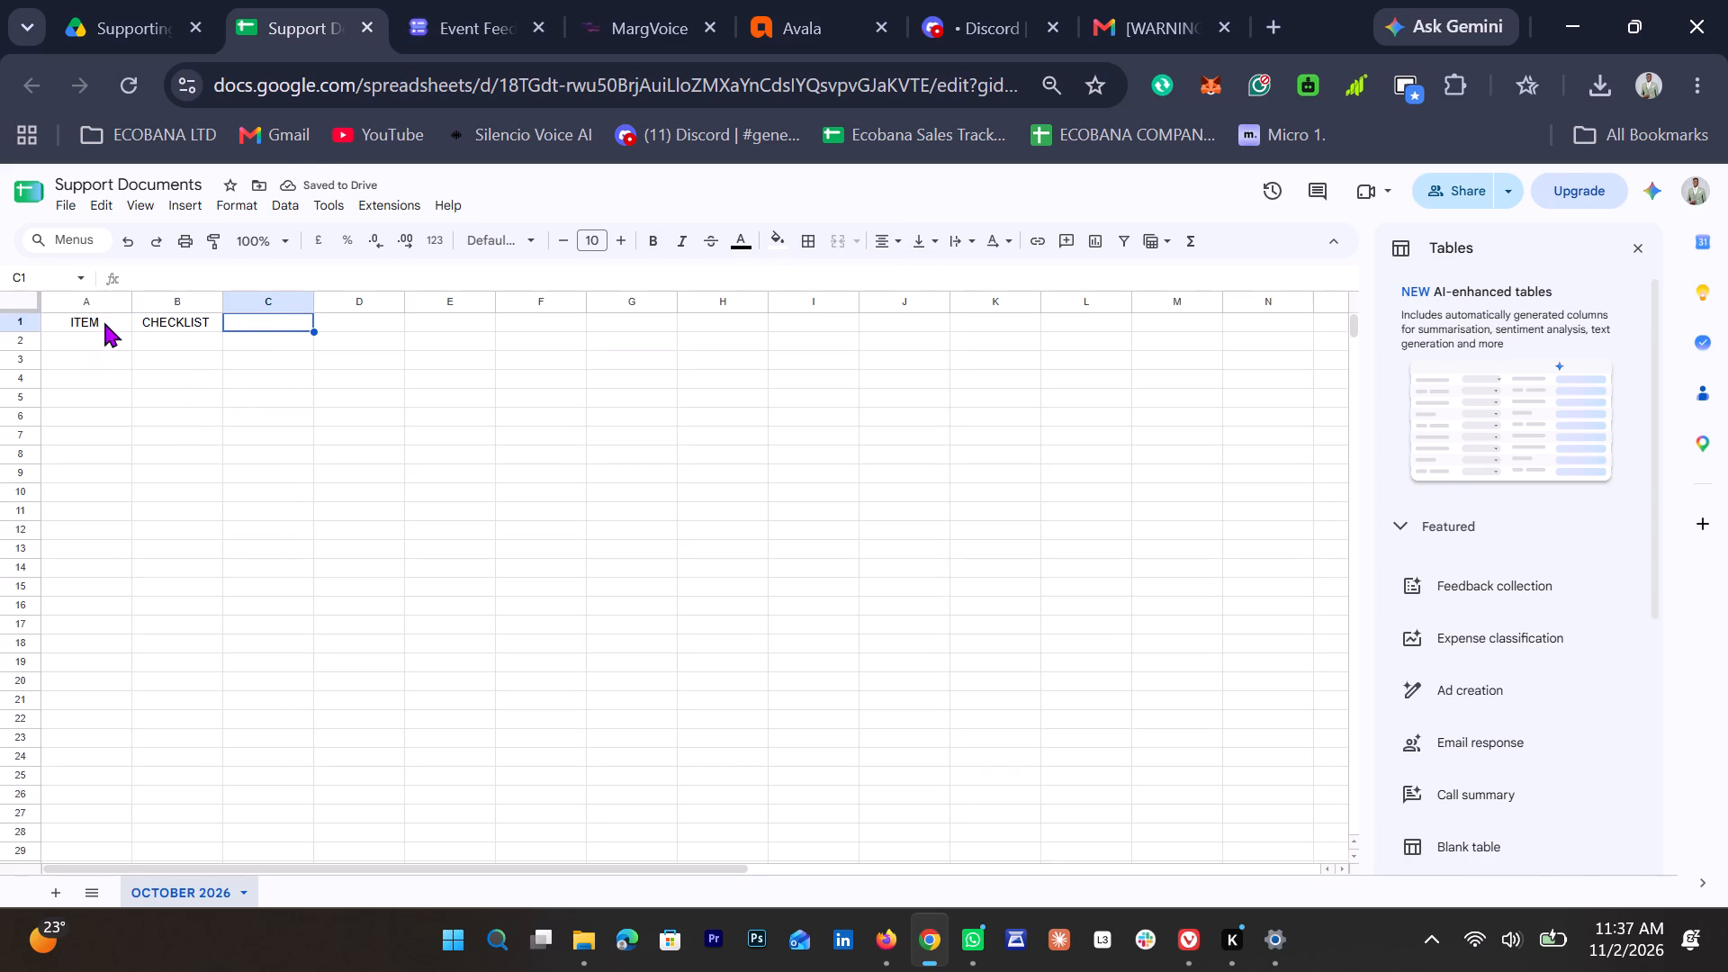
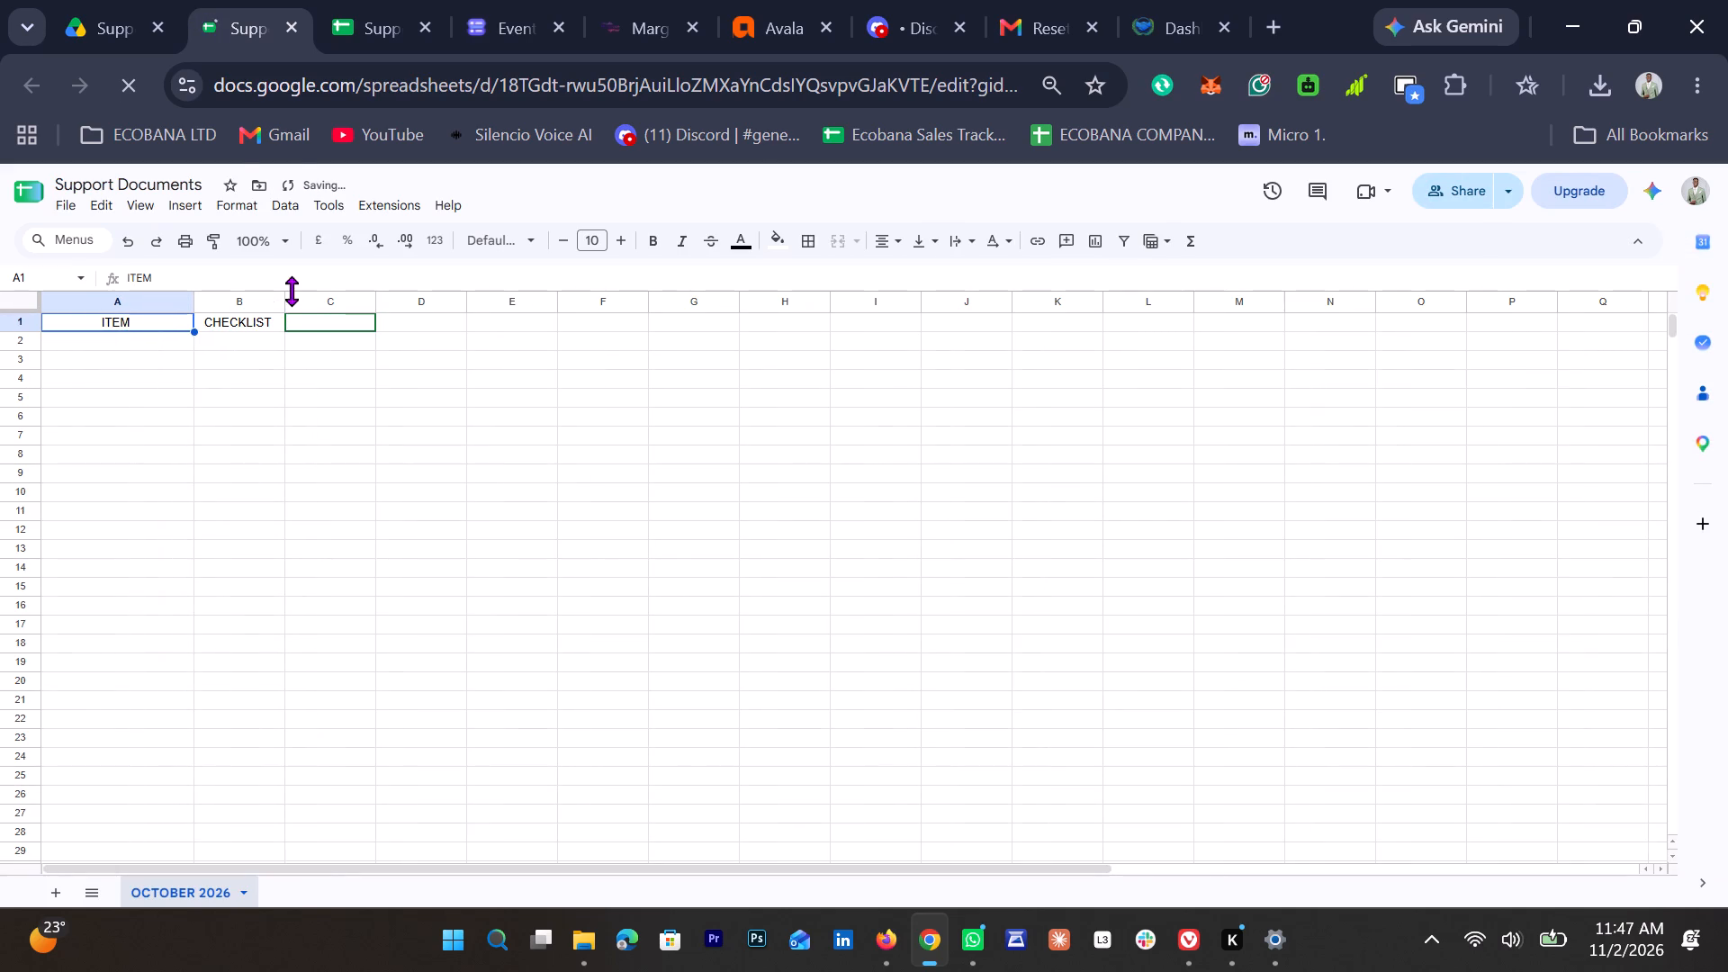
Widen the CHECKLIST column B of the OCTOBER 2026 sheet.
left_click_drag(287, 302, 422, 325)
left_click(272, 387)
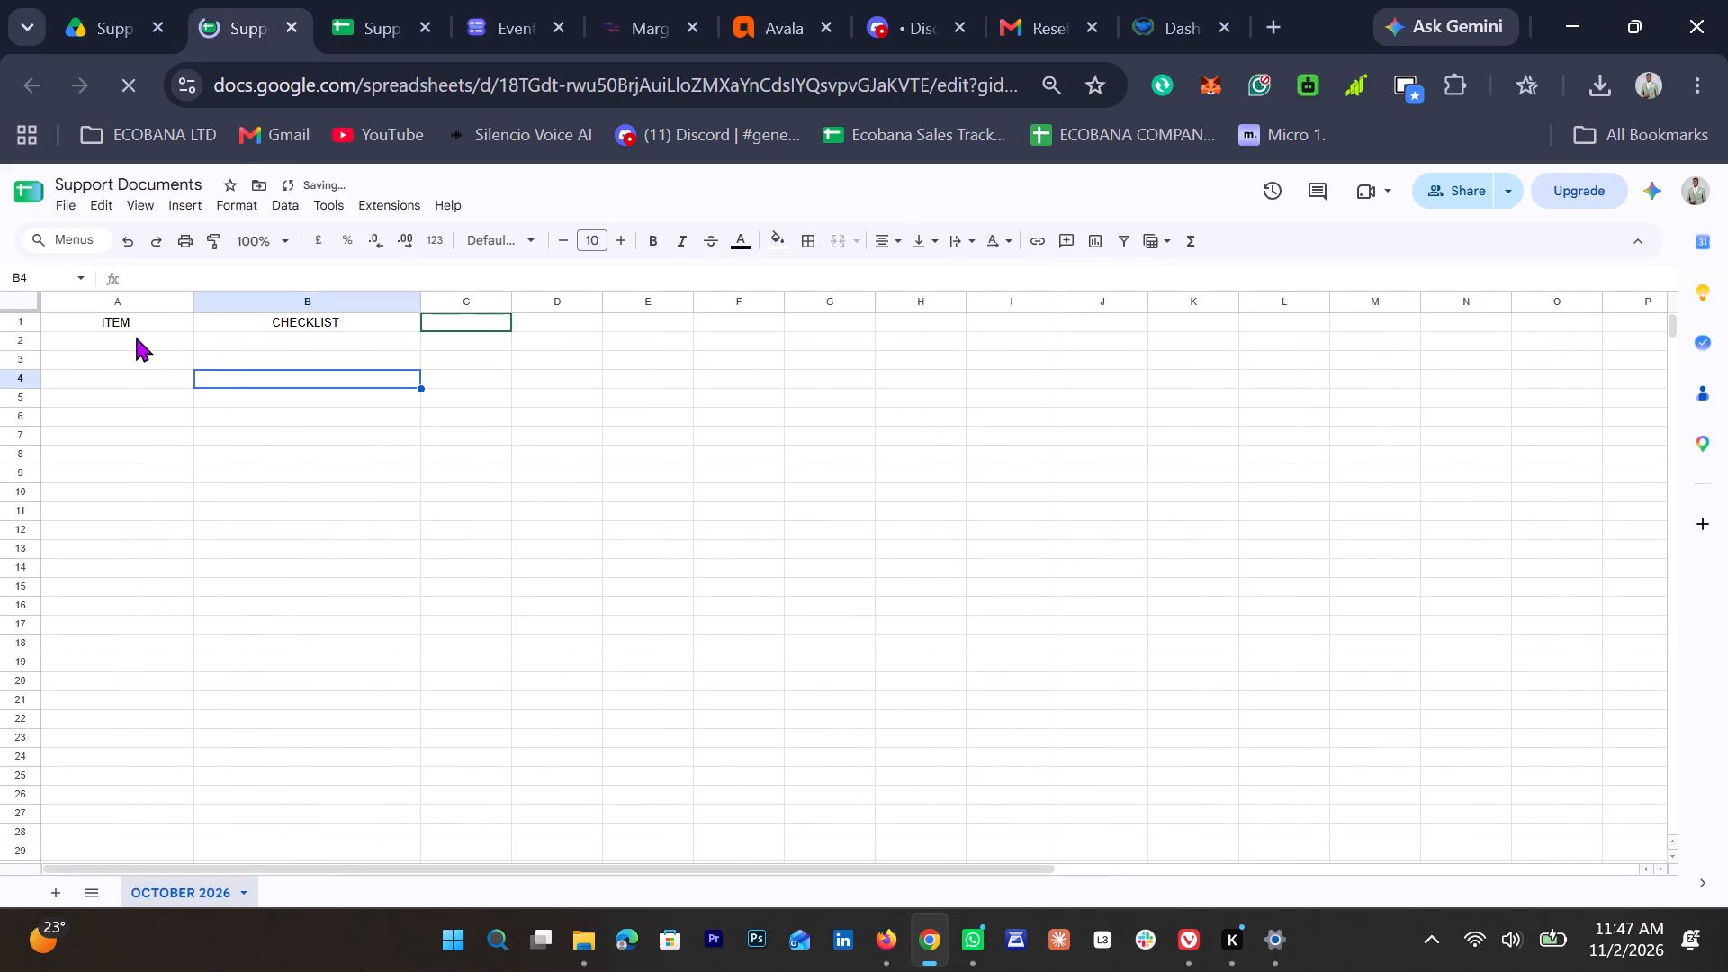
left_click(136, 337)
left_click(452, 313)
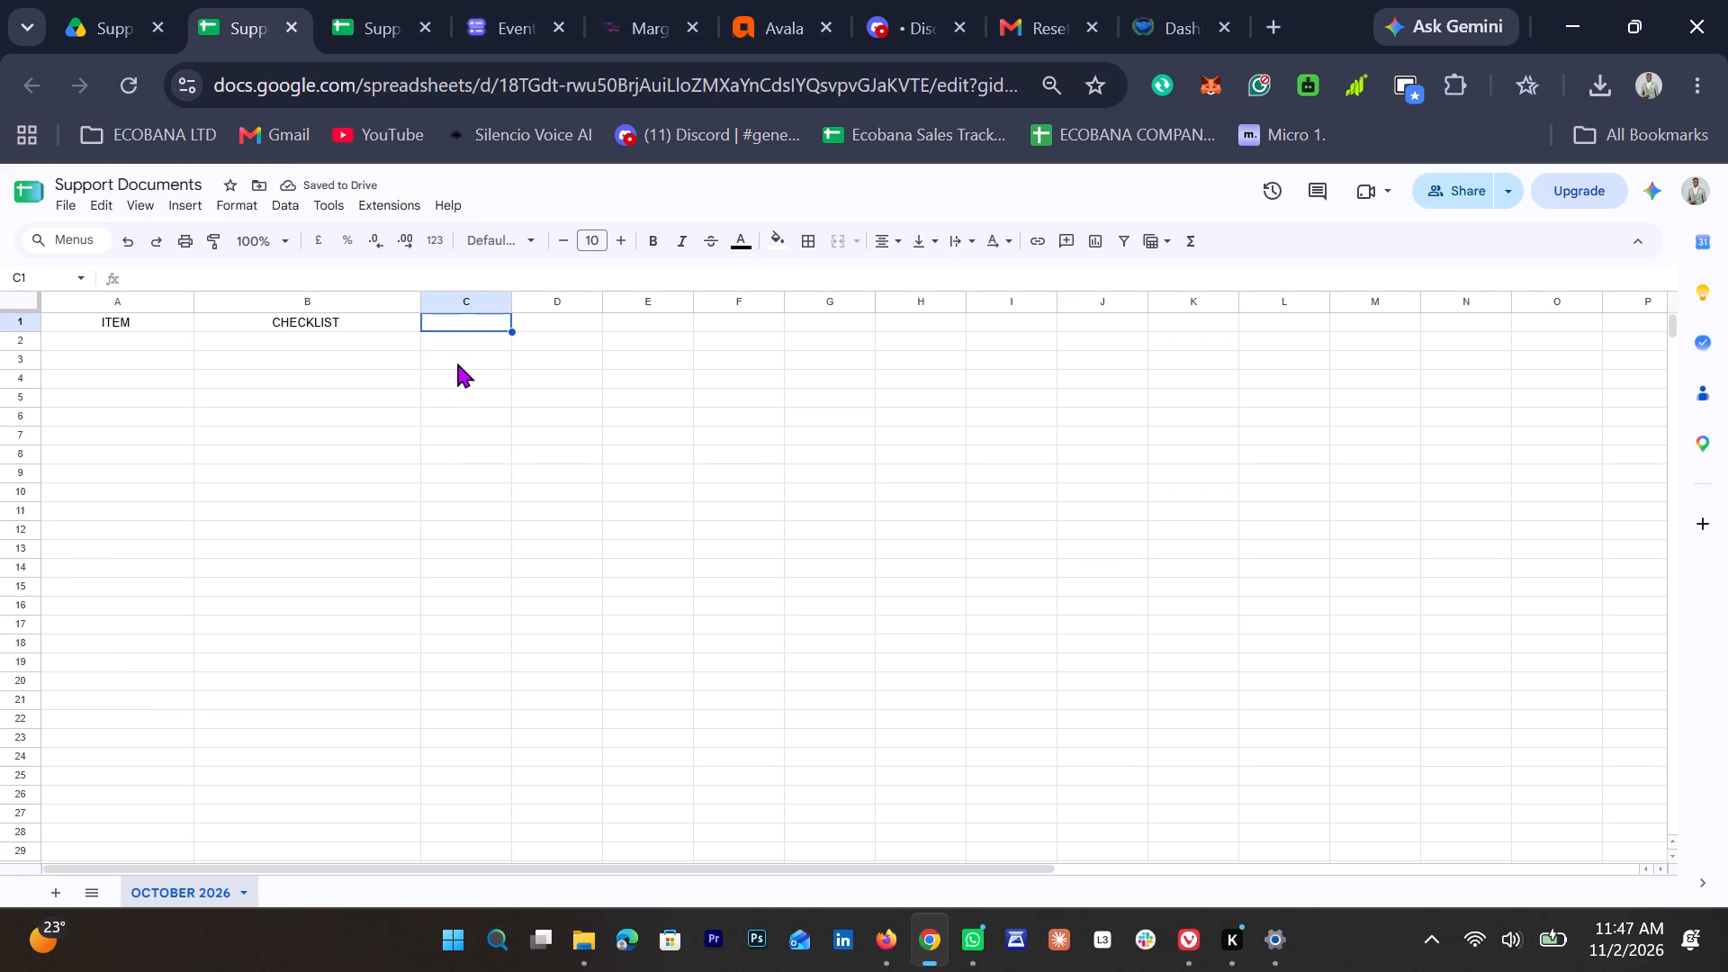
left_click(457, 363)
Close the duplicate Support Documents spreadsheet and the Event Feedback form, keeping the original Support Documents spreadsheet open.
left_click(360, 4)
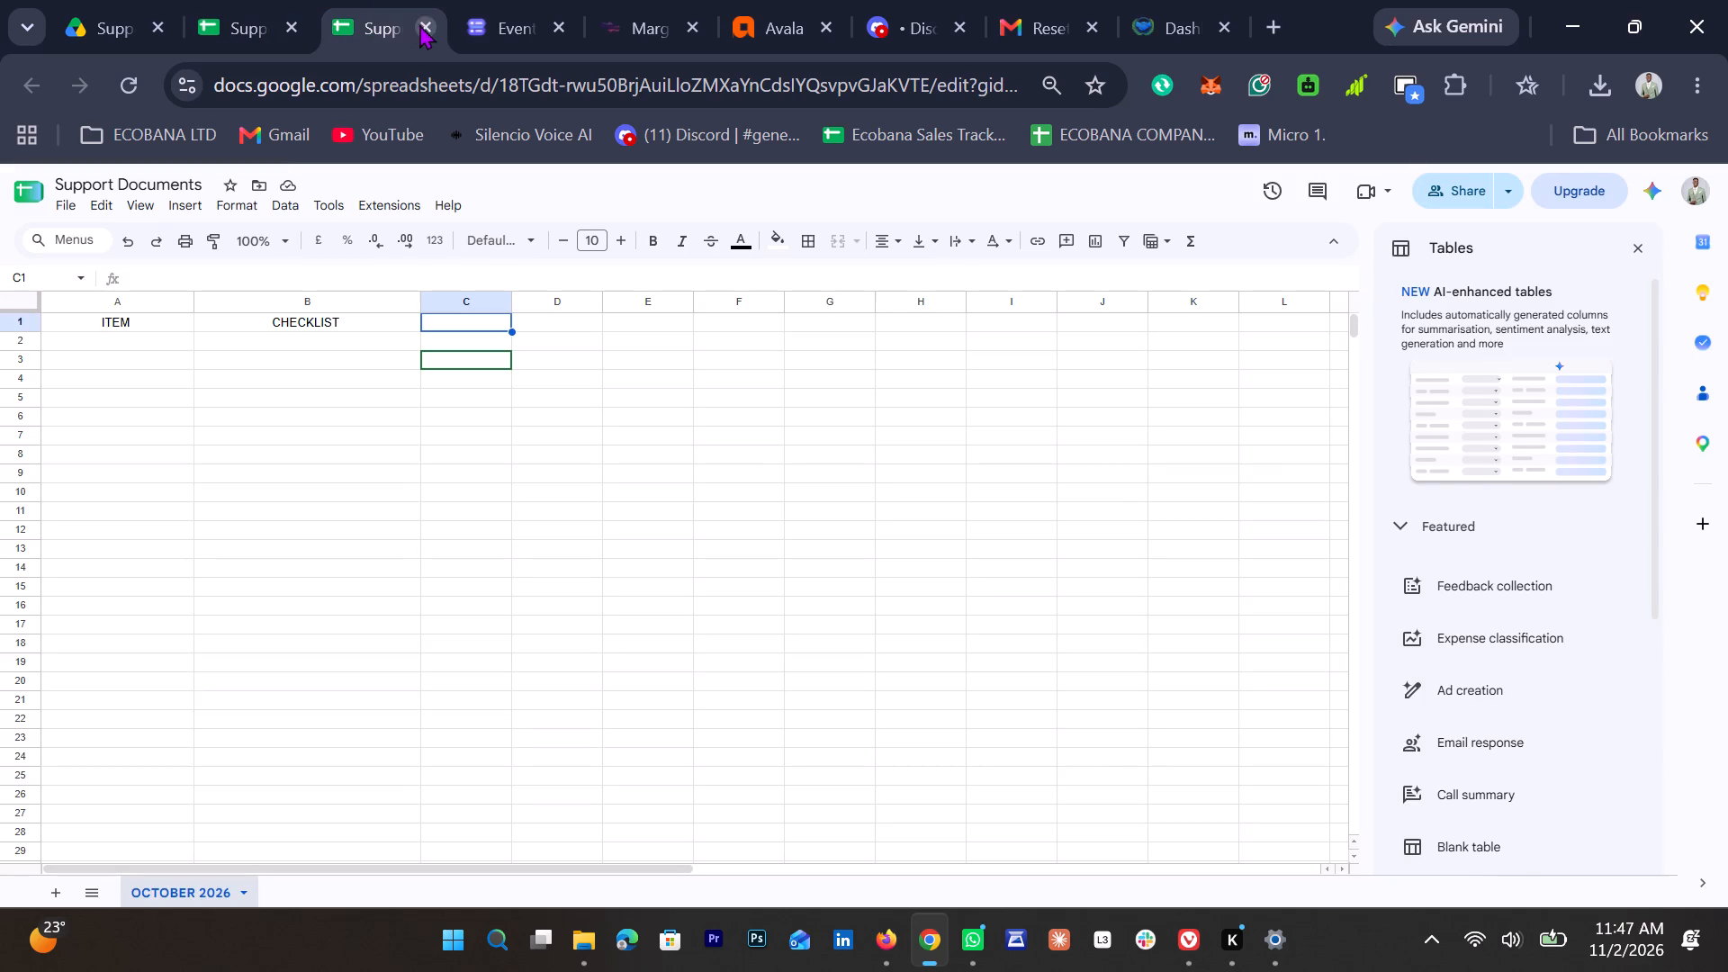
left_click(425, 24)
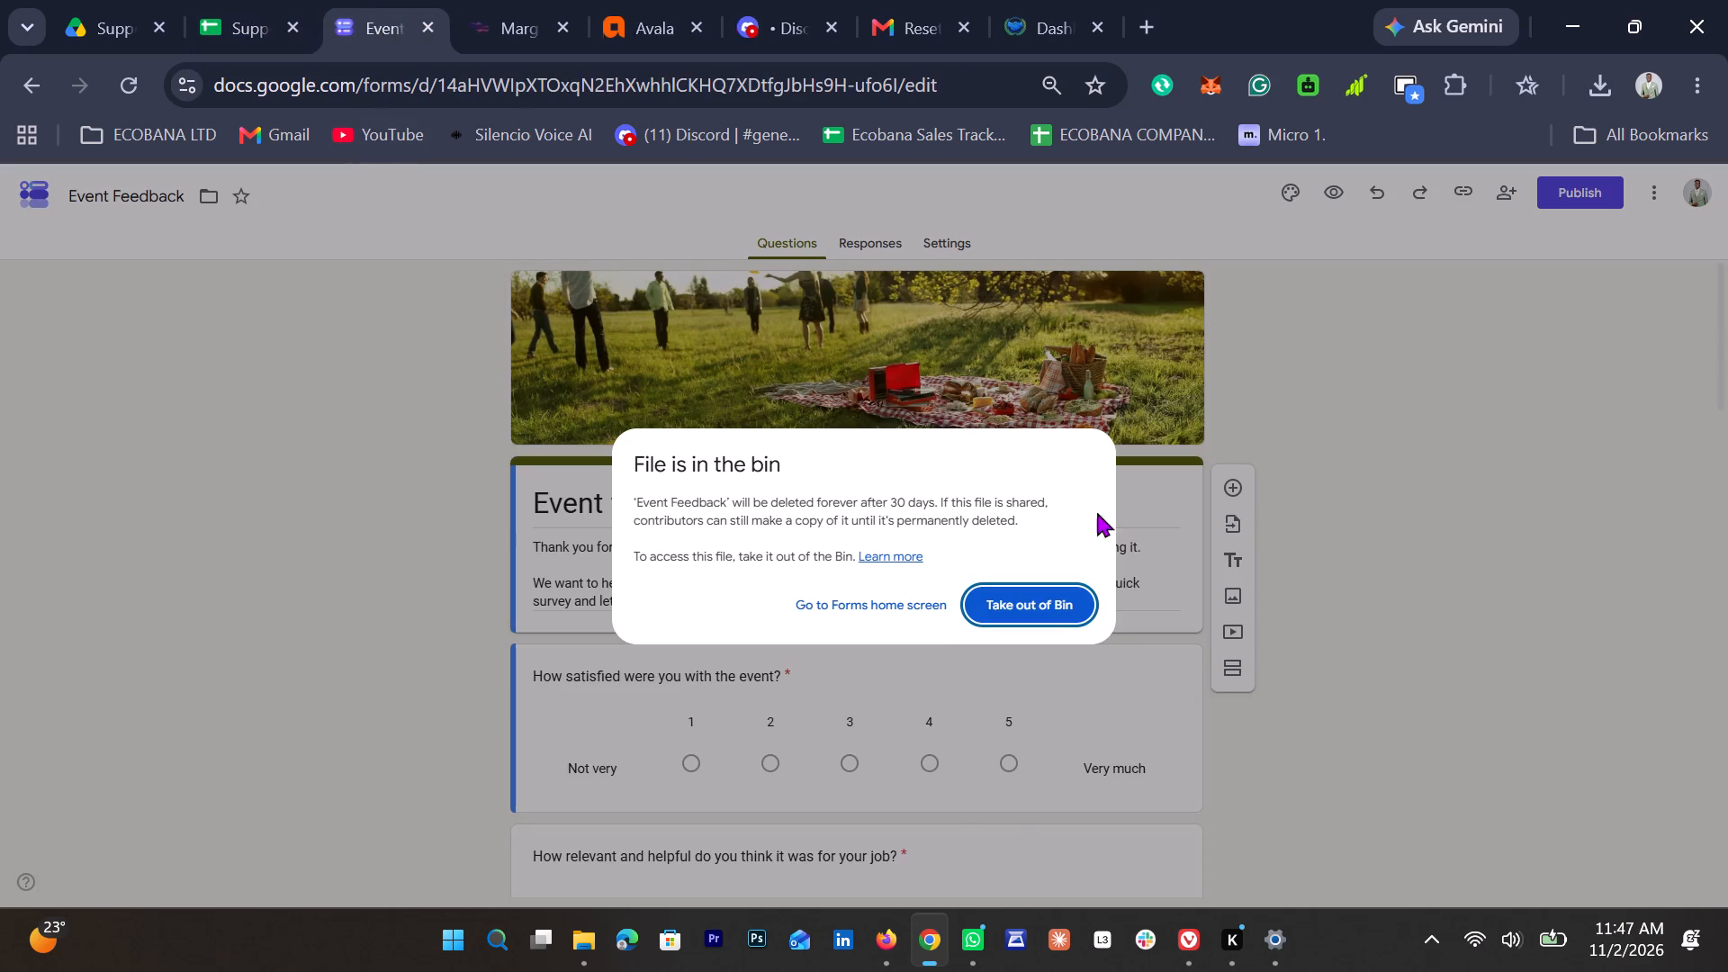
left_click(262, 20)
left_click(474, 23)
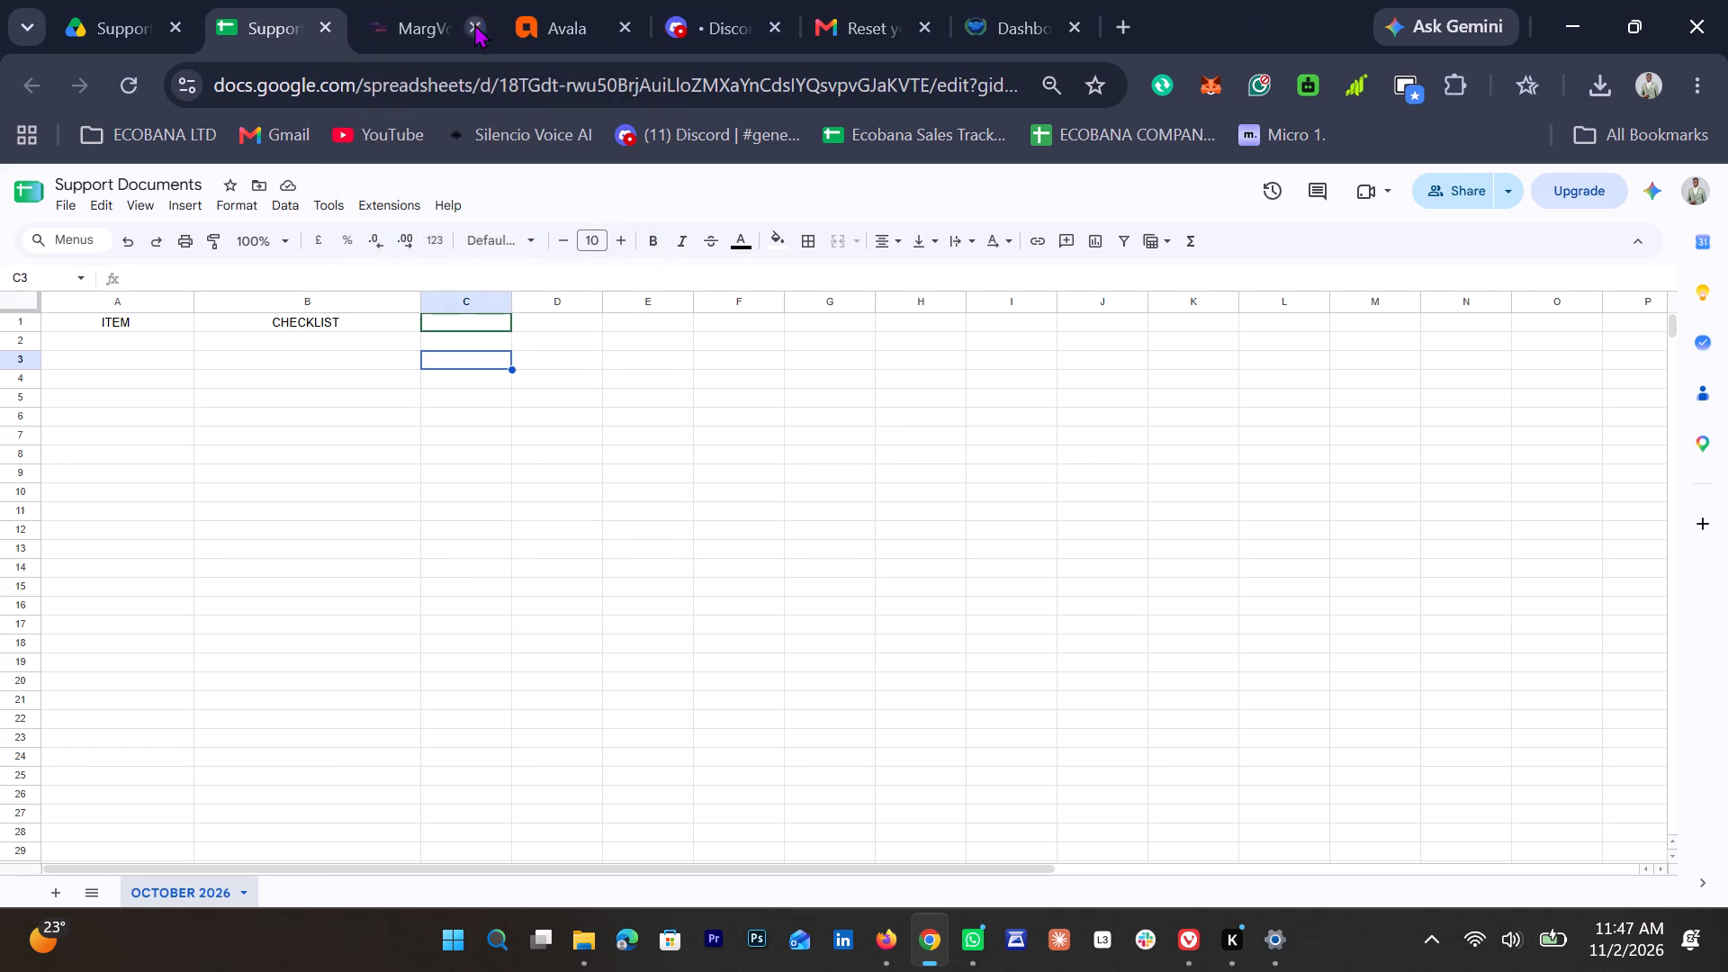
Reload the Support Documents spreadsheet.
left_click(241, 22)
left_click(159, 346)
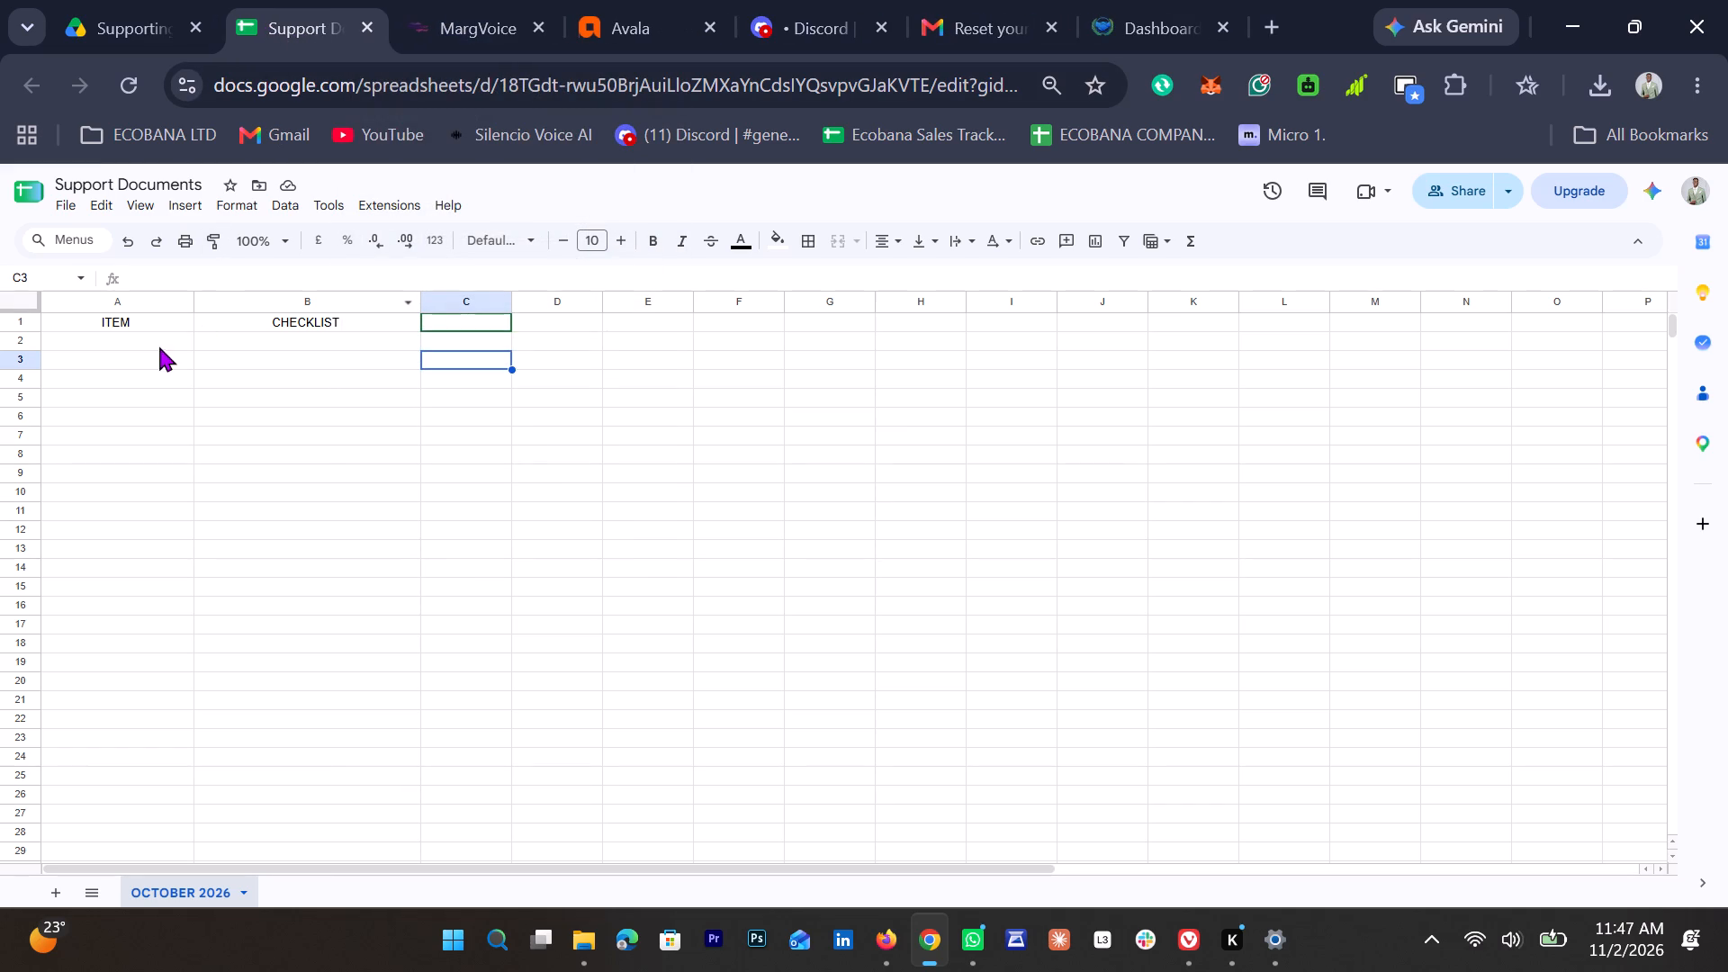
left_click(128, 77)
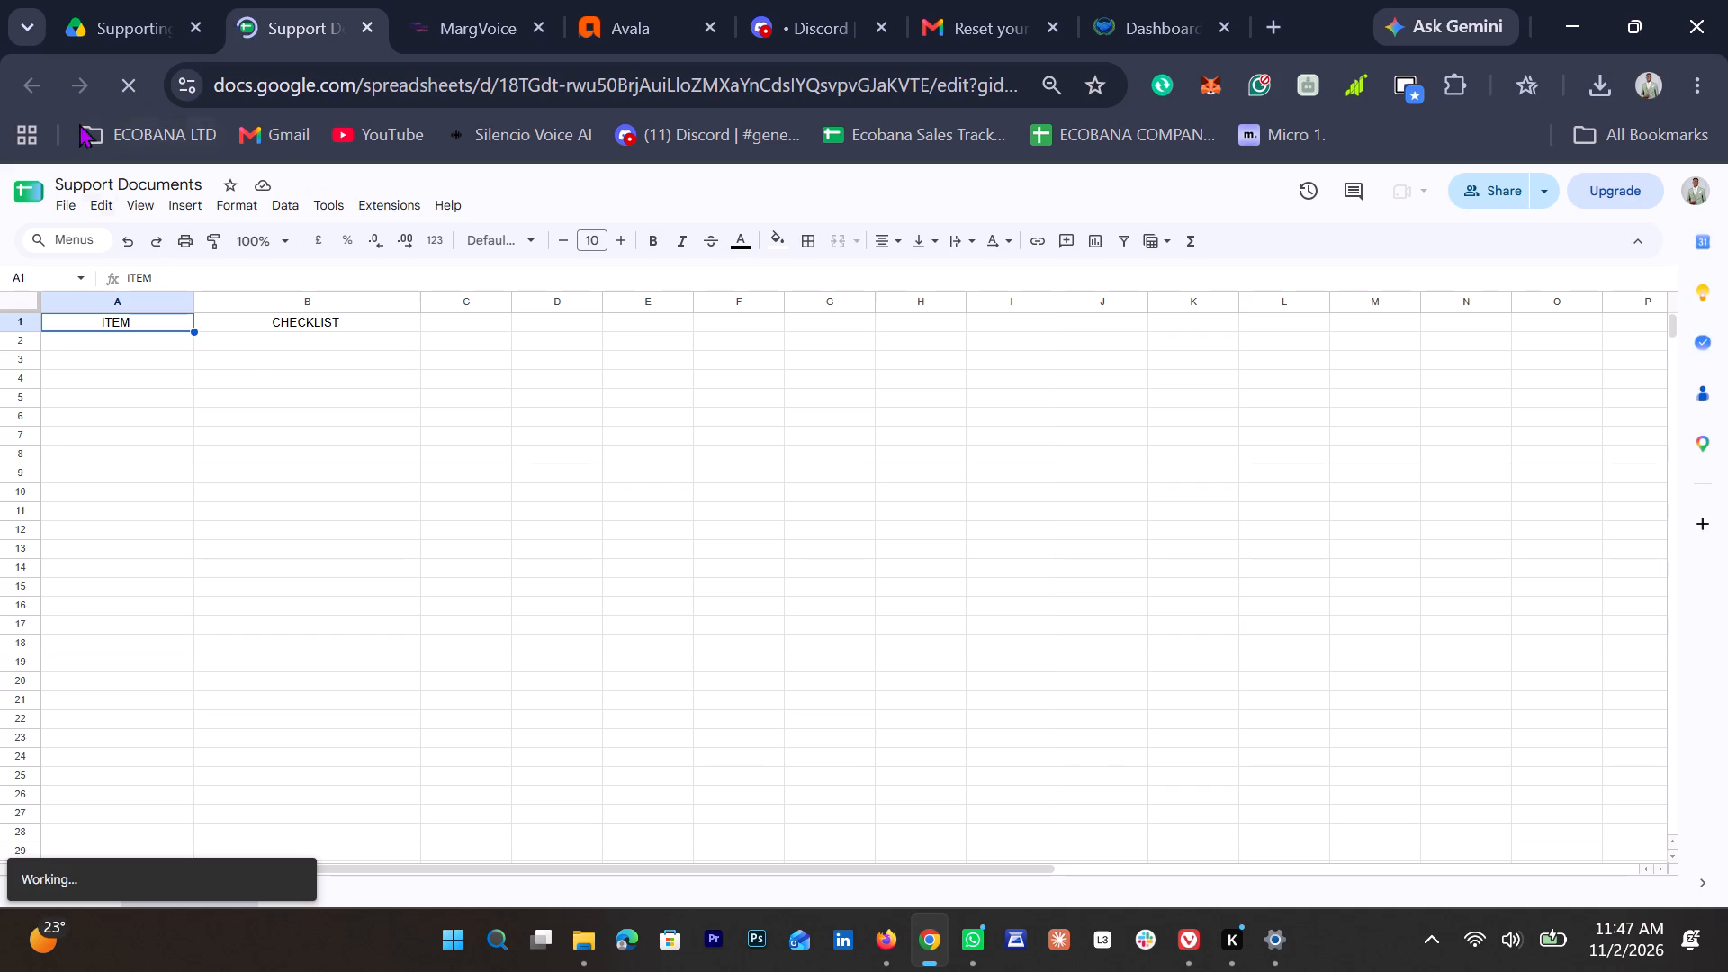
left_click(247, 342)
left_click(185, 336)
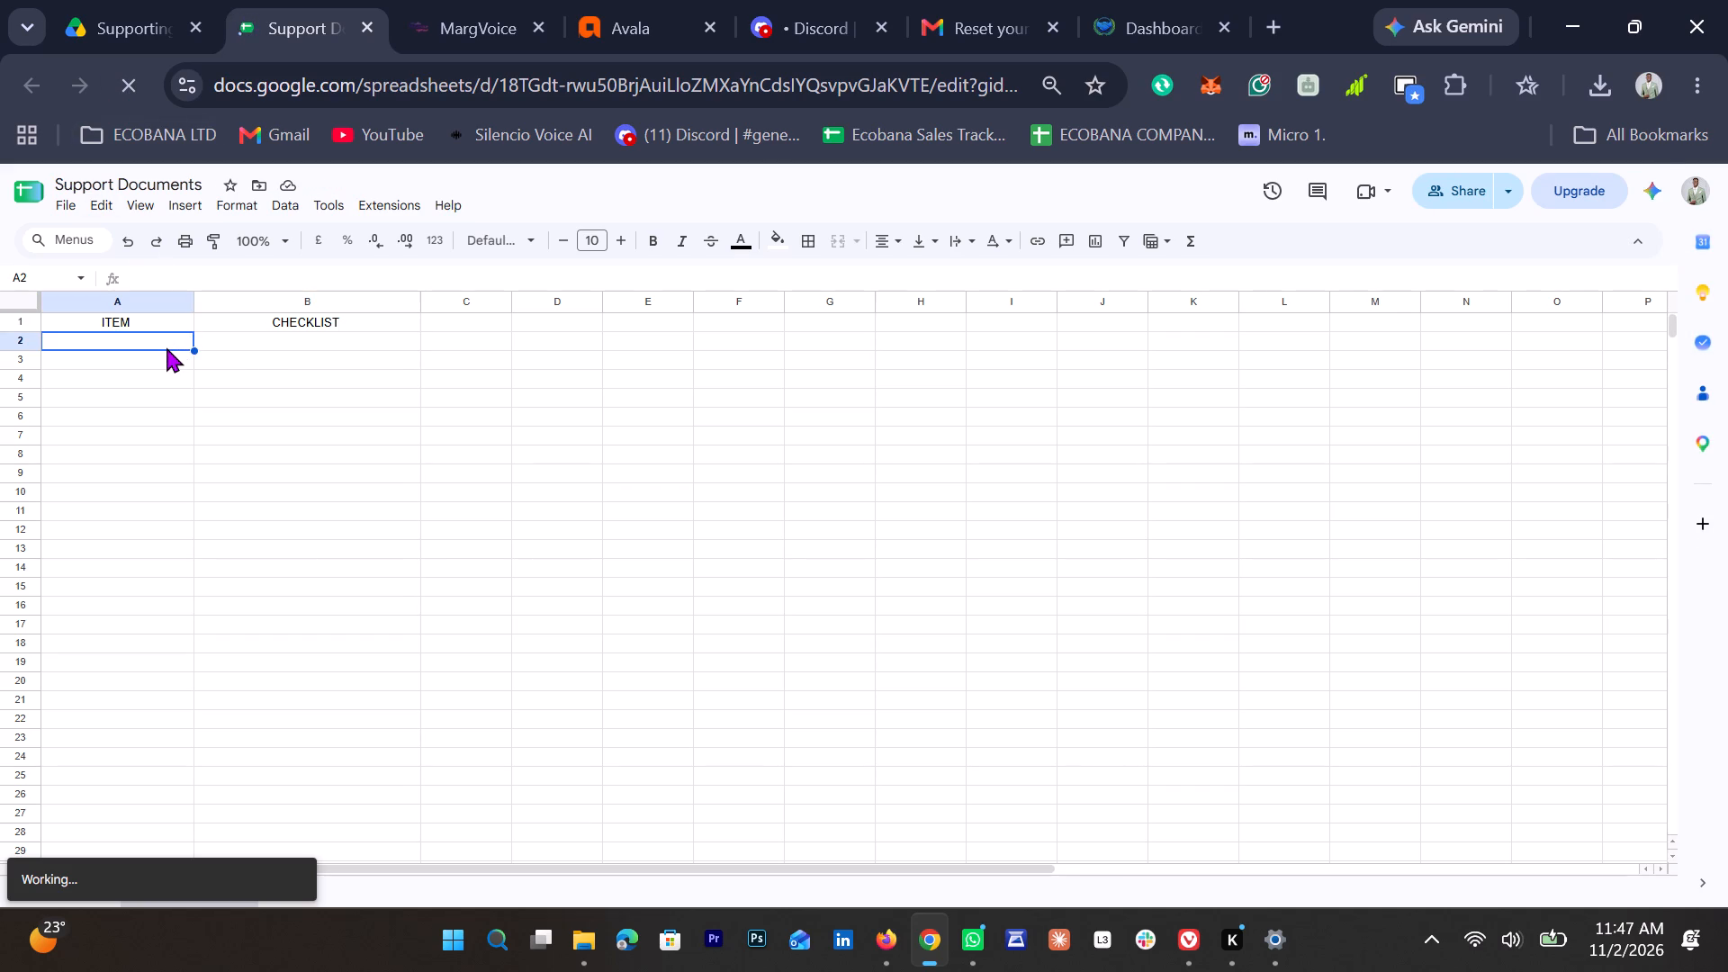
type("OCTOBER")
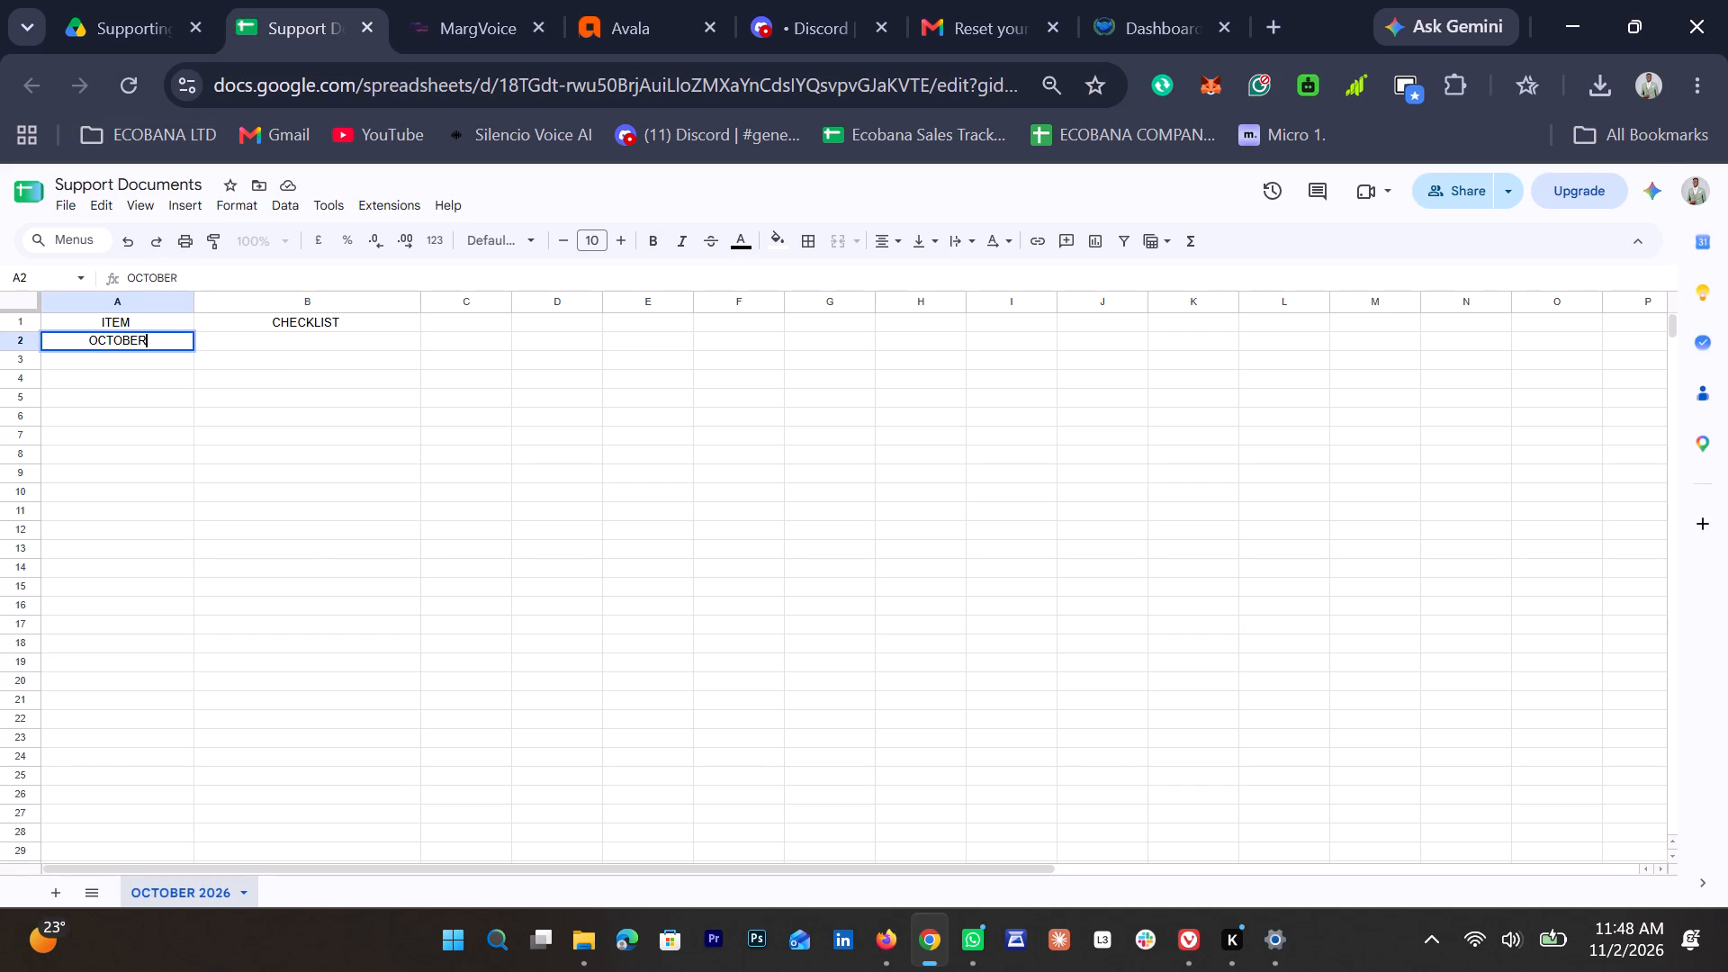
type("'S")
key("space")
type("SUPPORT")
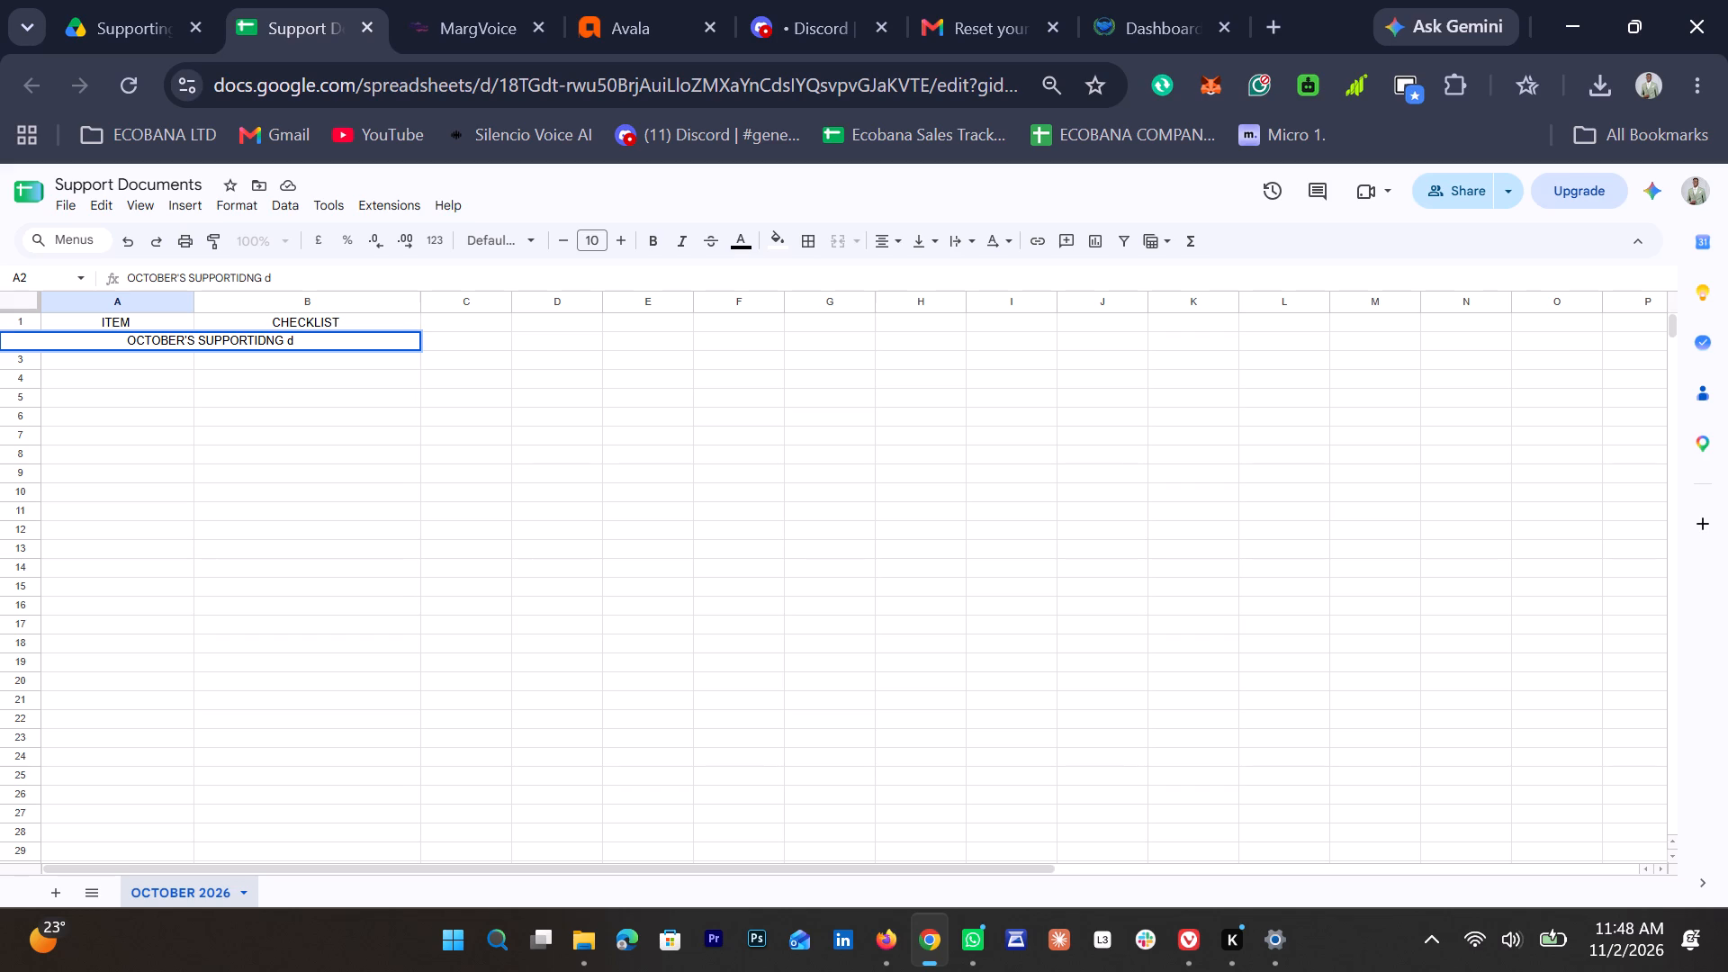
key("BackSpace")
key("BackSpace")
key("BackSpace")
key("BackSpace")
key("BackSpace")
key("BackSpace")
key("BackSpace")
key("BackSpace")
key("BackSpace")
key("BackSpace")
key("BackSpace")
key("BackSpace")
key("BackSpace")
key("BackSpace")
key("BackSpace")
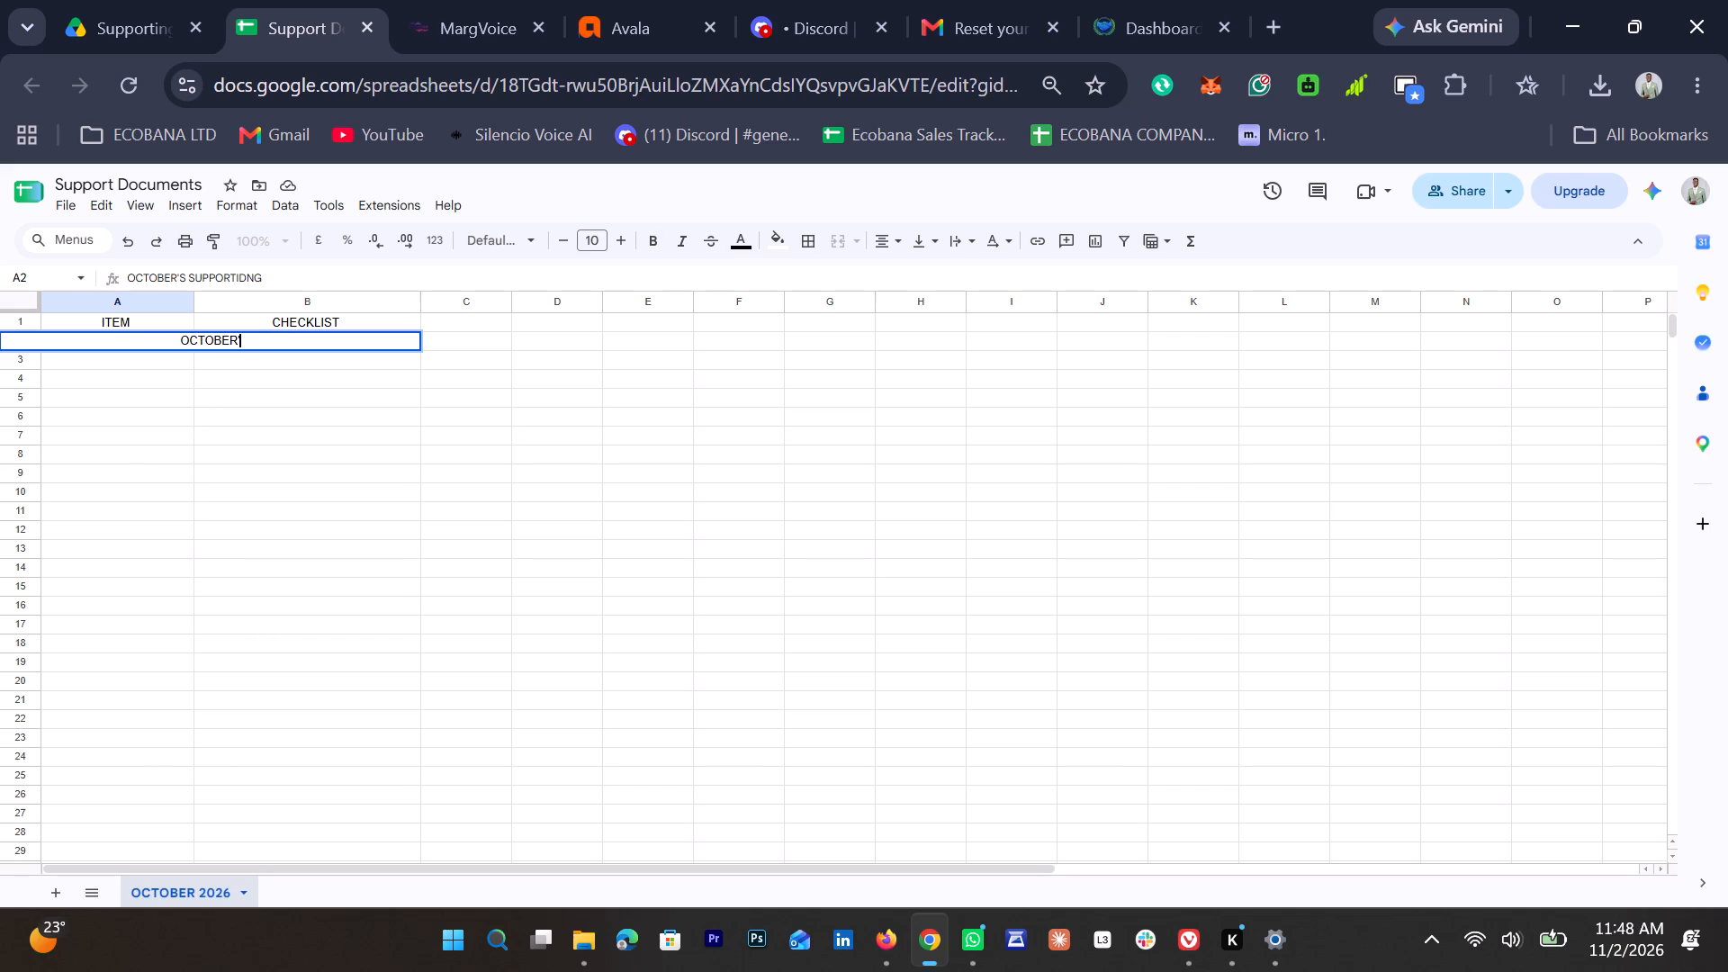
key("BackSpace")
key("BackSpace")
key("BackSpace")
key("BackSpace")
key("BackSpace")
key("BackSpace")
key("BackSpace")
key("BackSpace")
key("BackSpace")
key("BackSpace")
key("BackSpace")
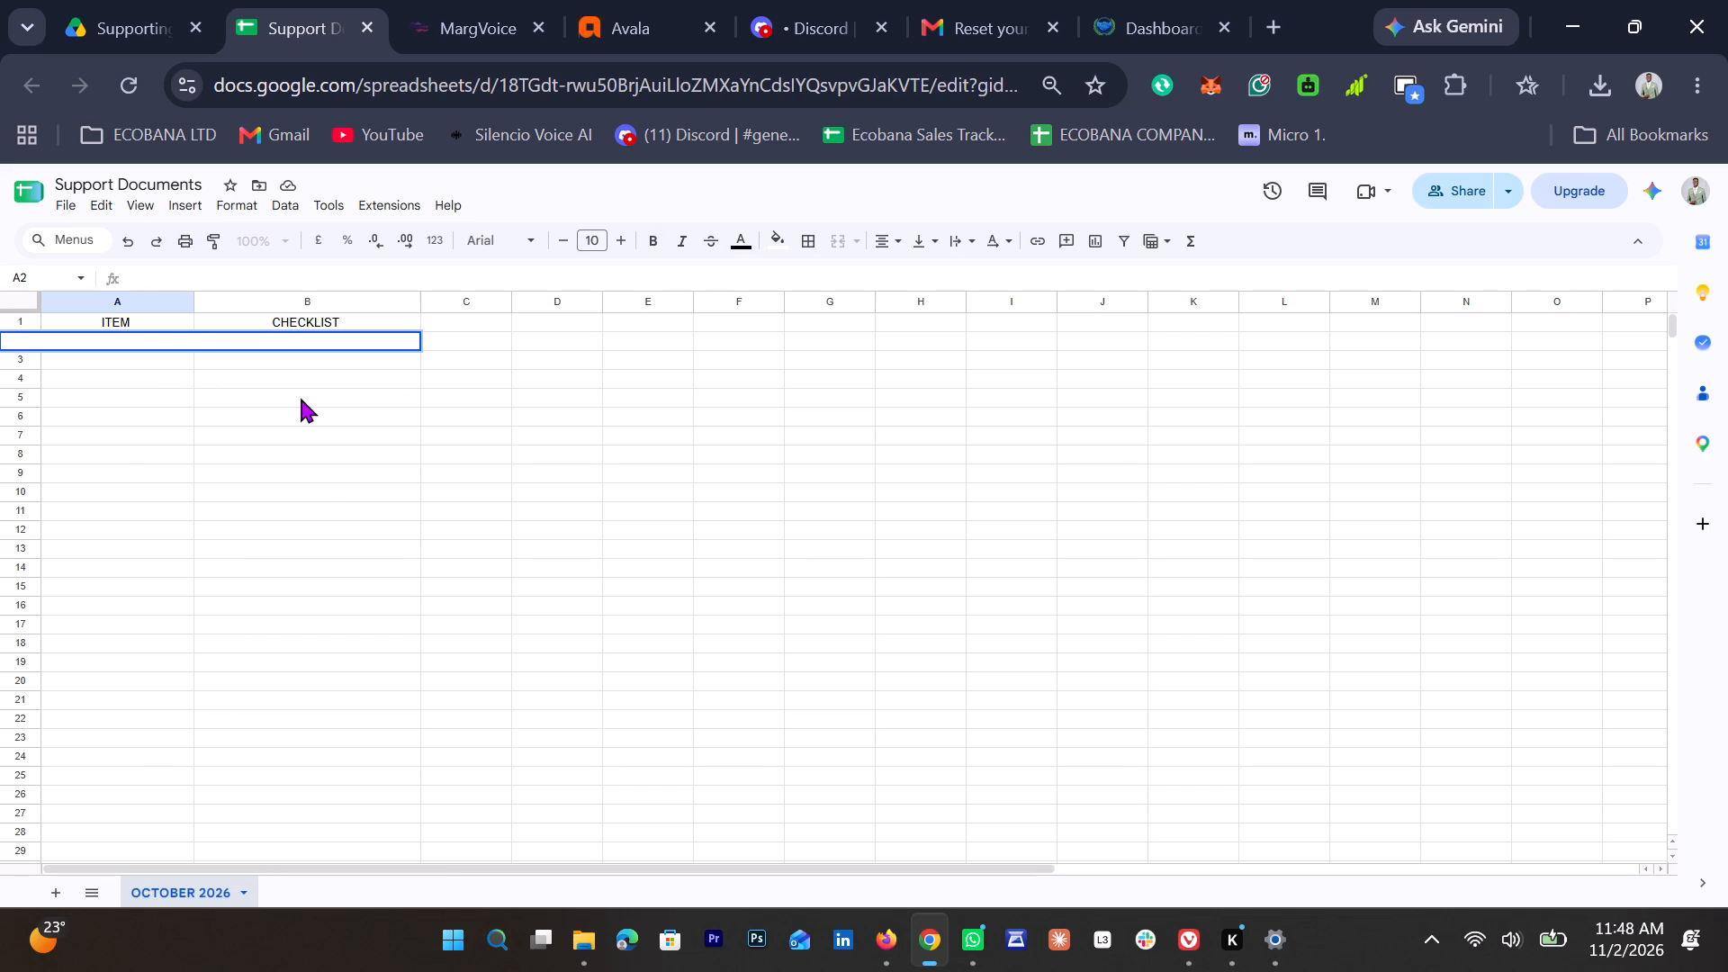
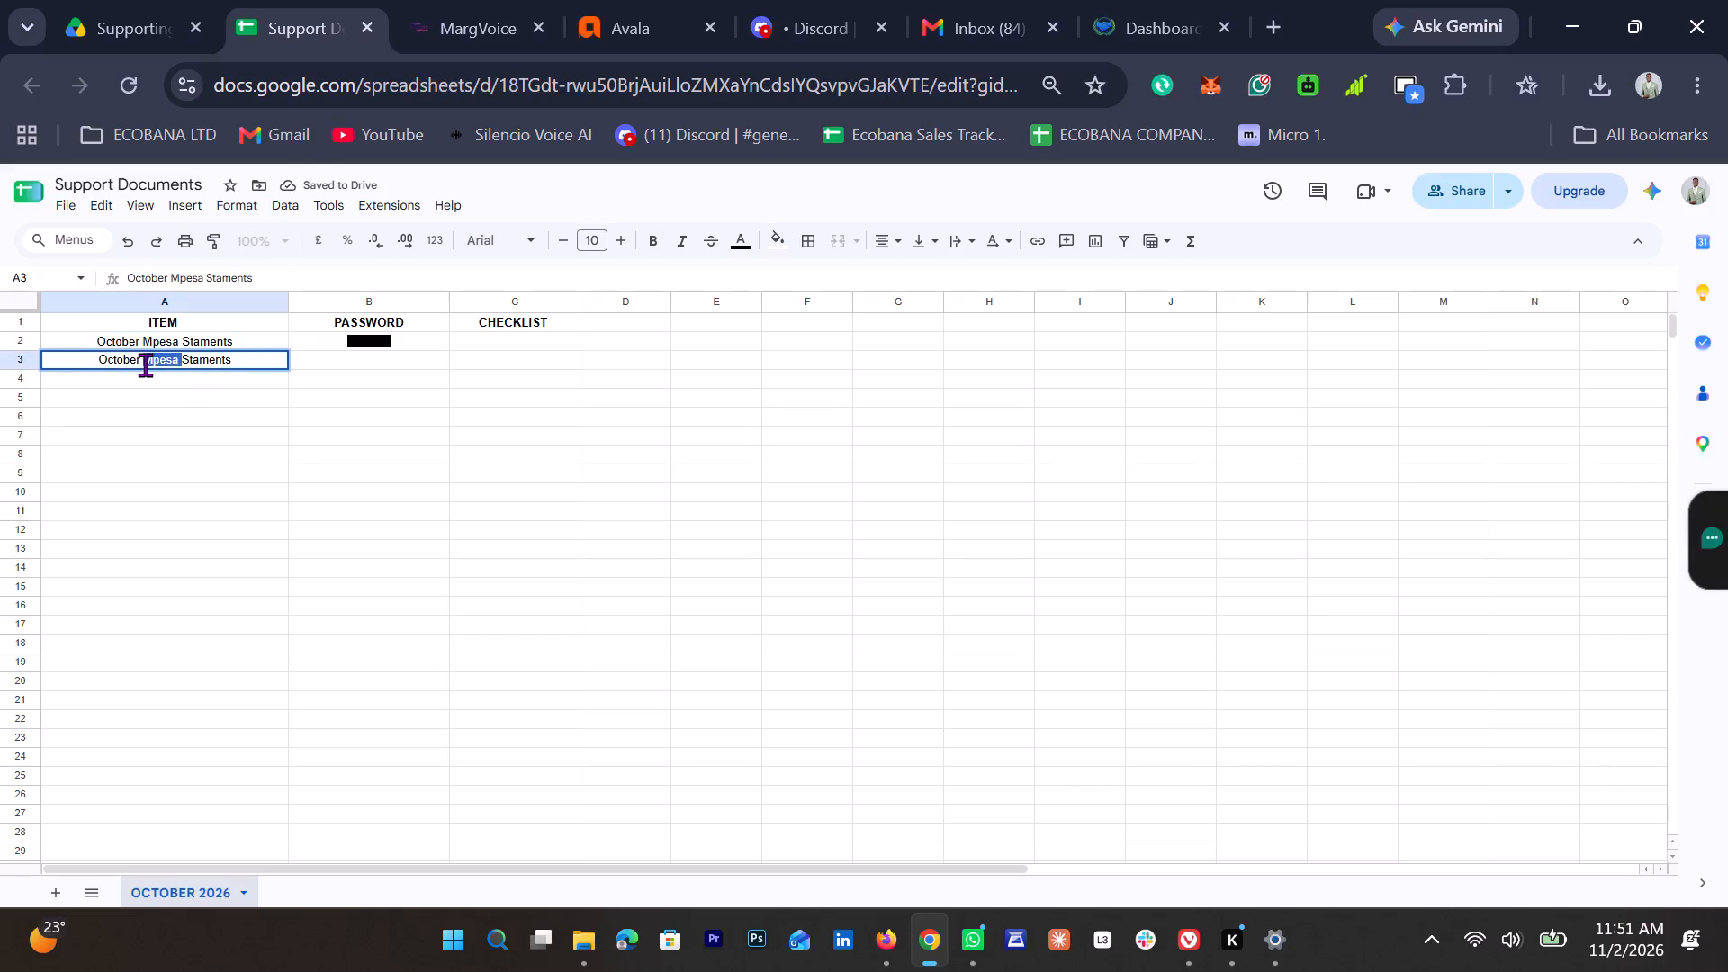
Change the item in cell A3 to read October Supporting Documents.
type("upporting")
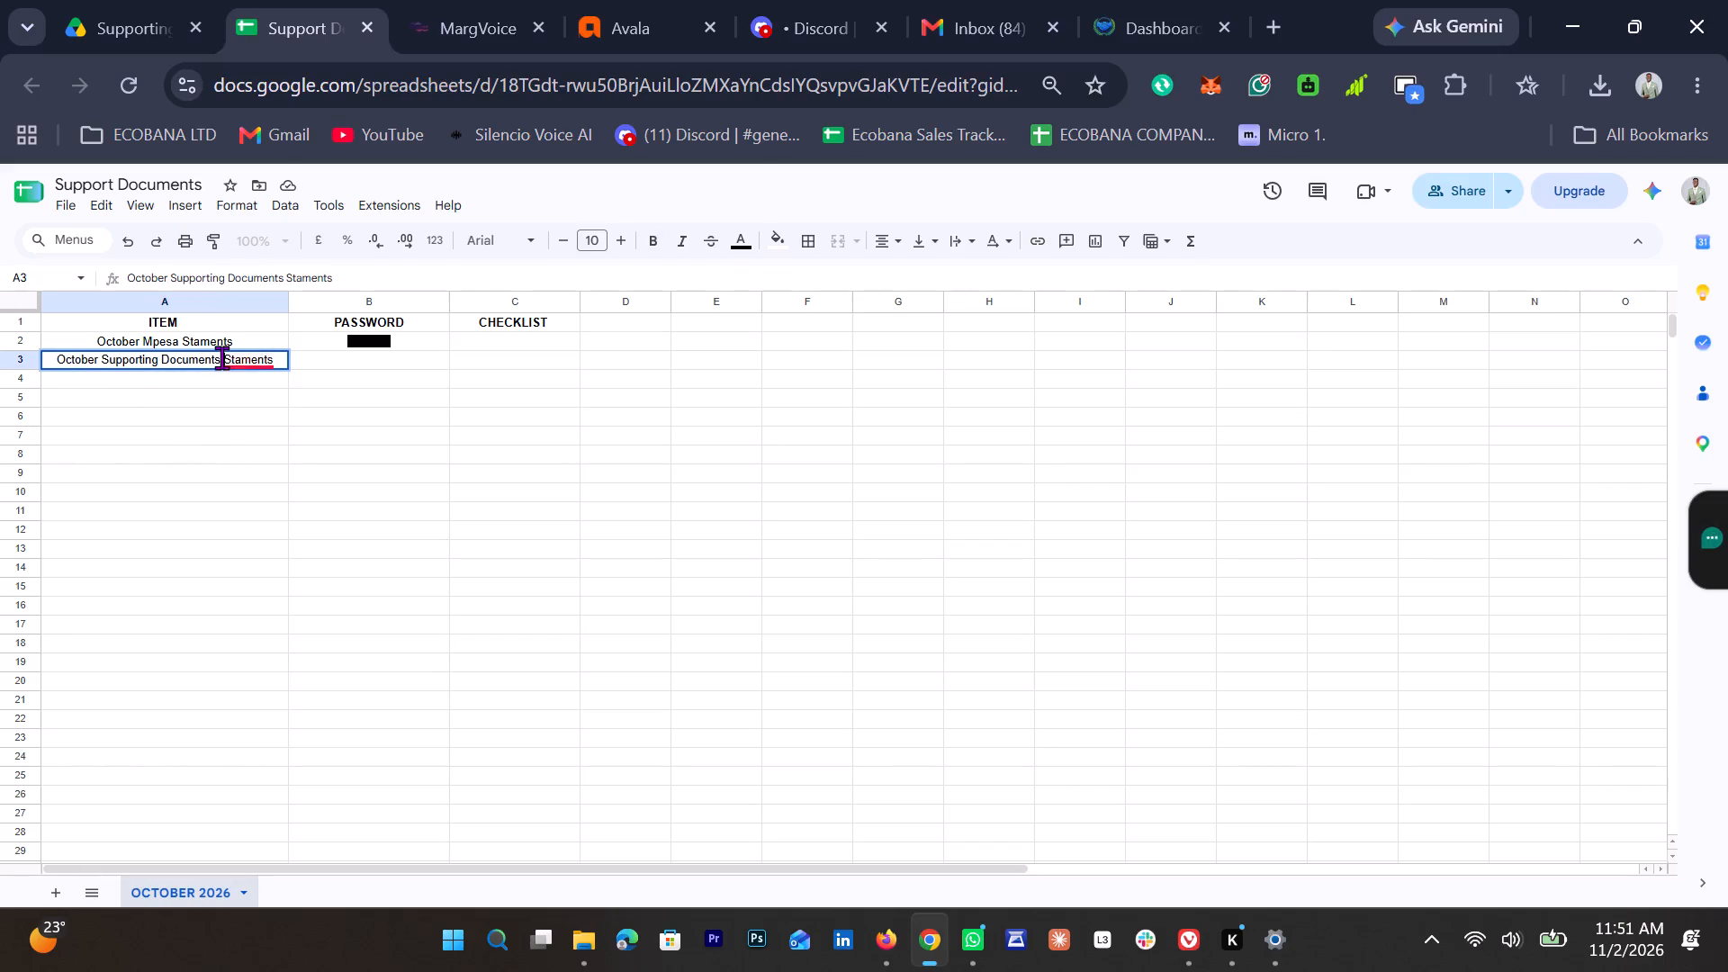
left_click_drag(221, 357, 277, 358)
key("BackSpace")
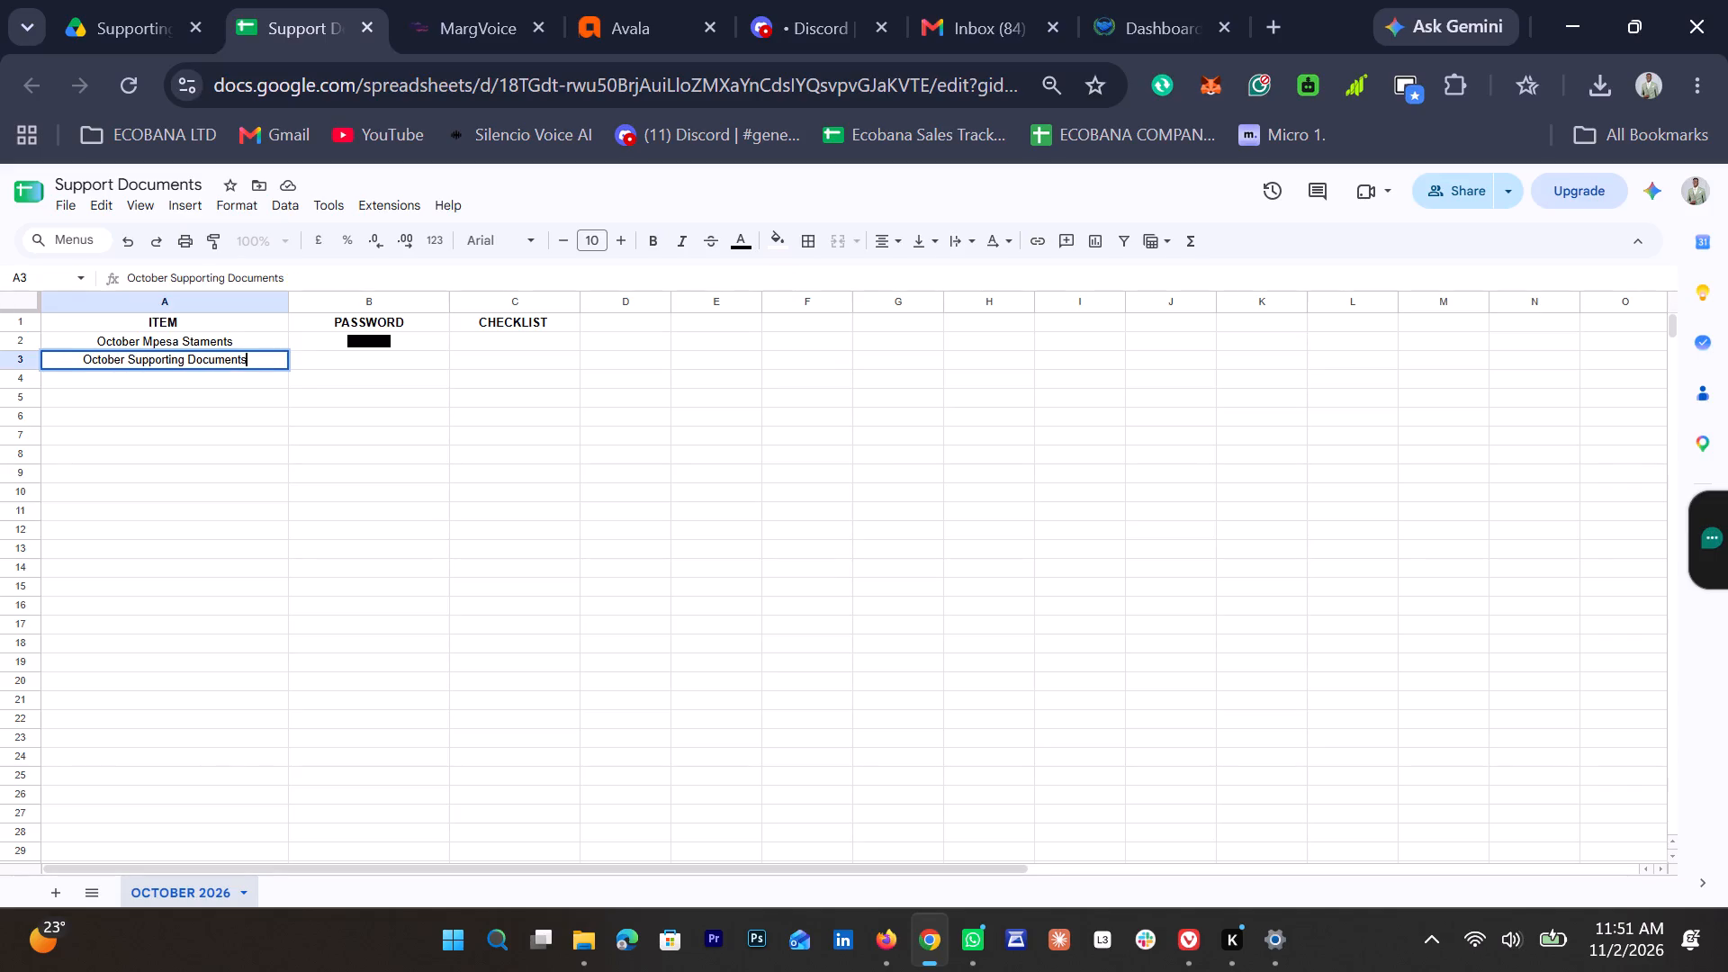
left_click(293, 400)
left_click(327, 364)
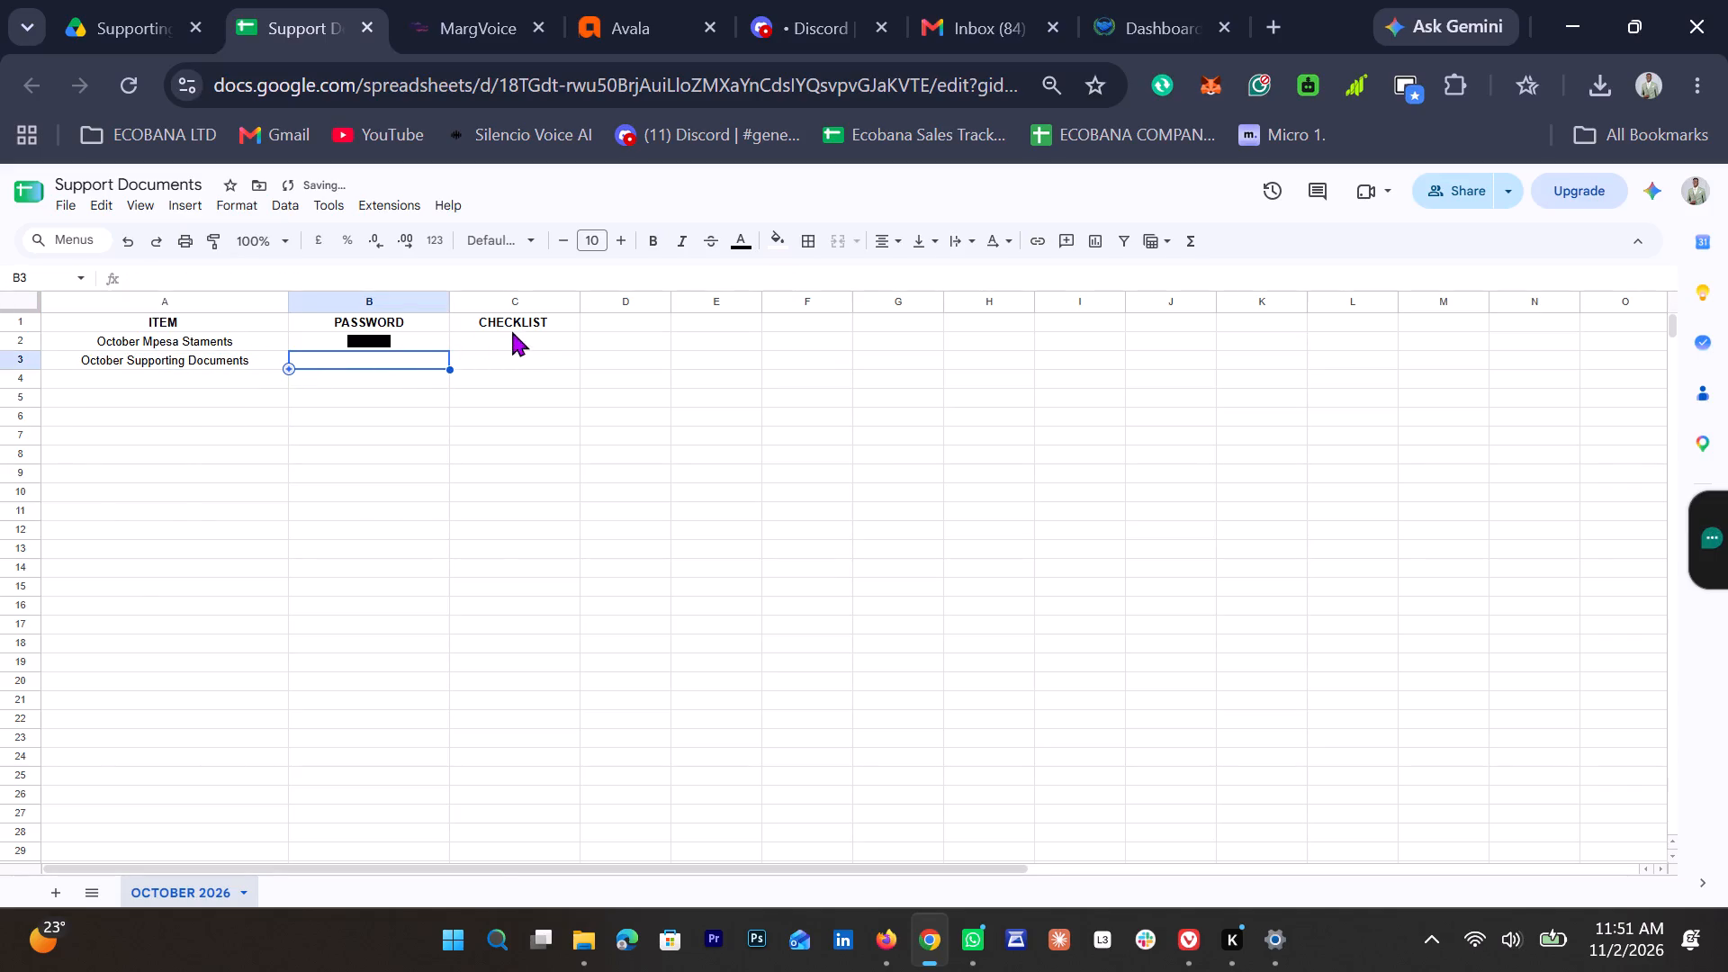
Enter SUBMITED in the CHECKLIST column for October Mpesa Staments.
left_click(505, 335)
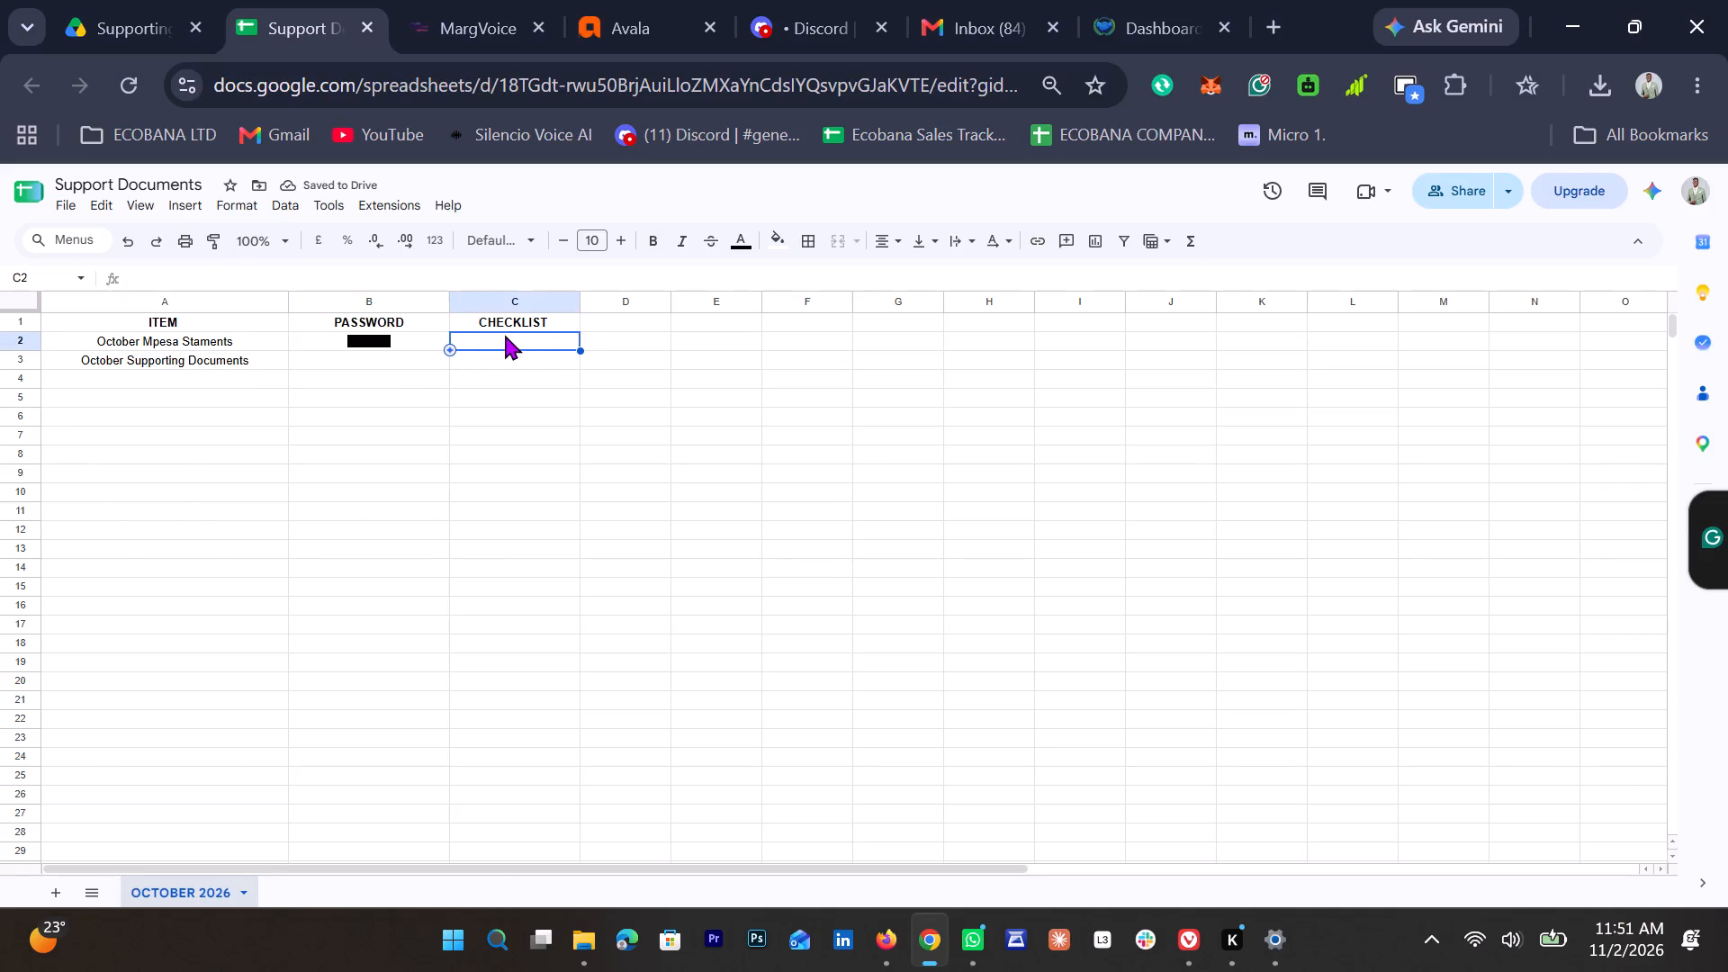
key("s")
type("UBMITED")
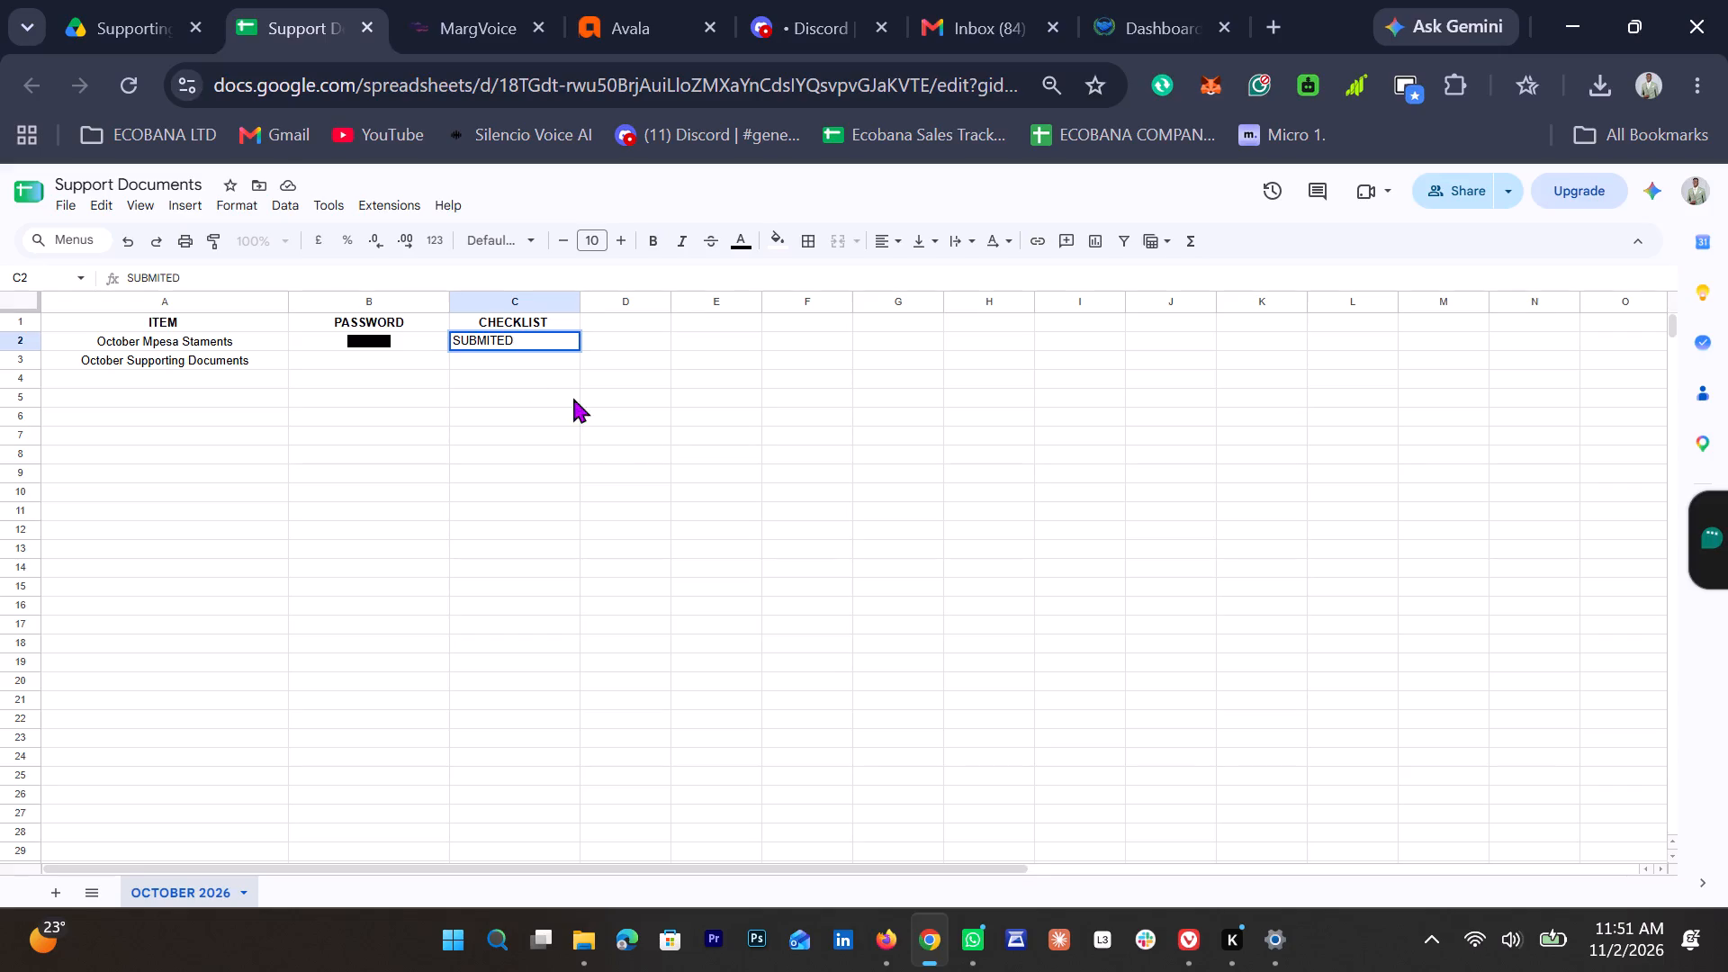
left_click(639, 426)
Widen the PASSWORD column B of the OCTOBER 2026 sheet.
left_click(315, 364)
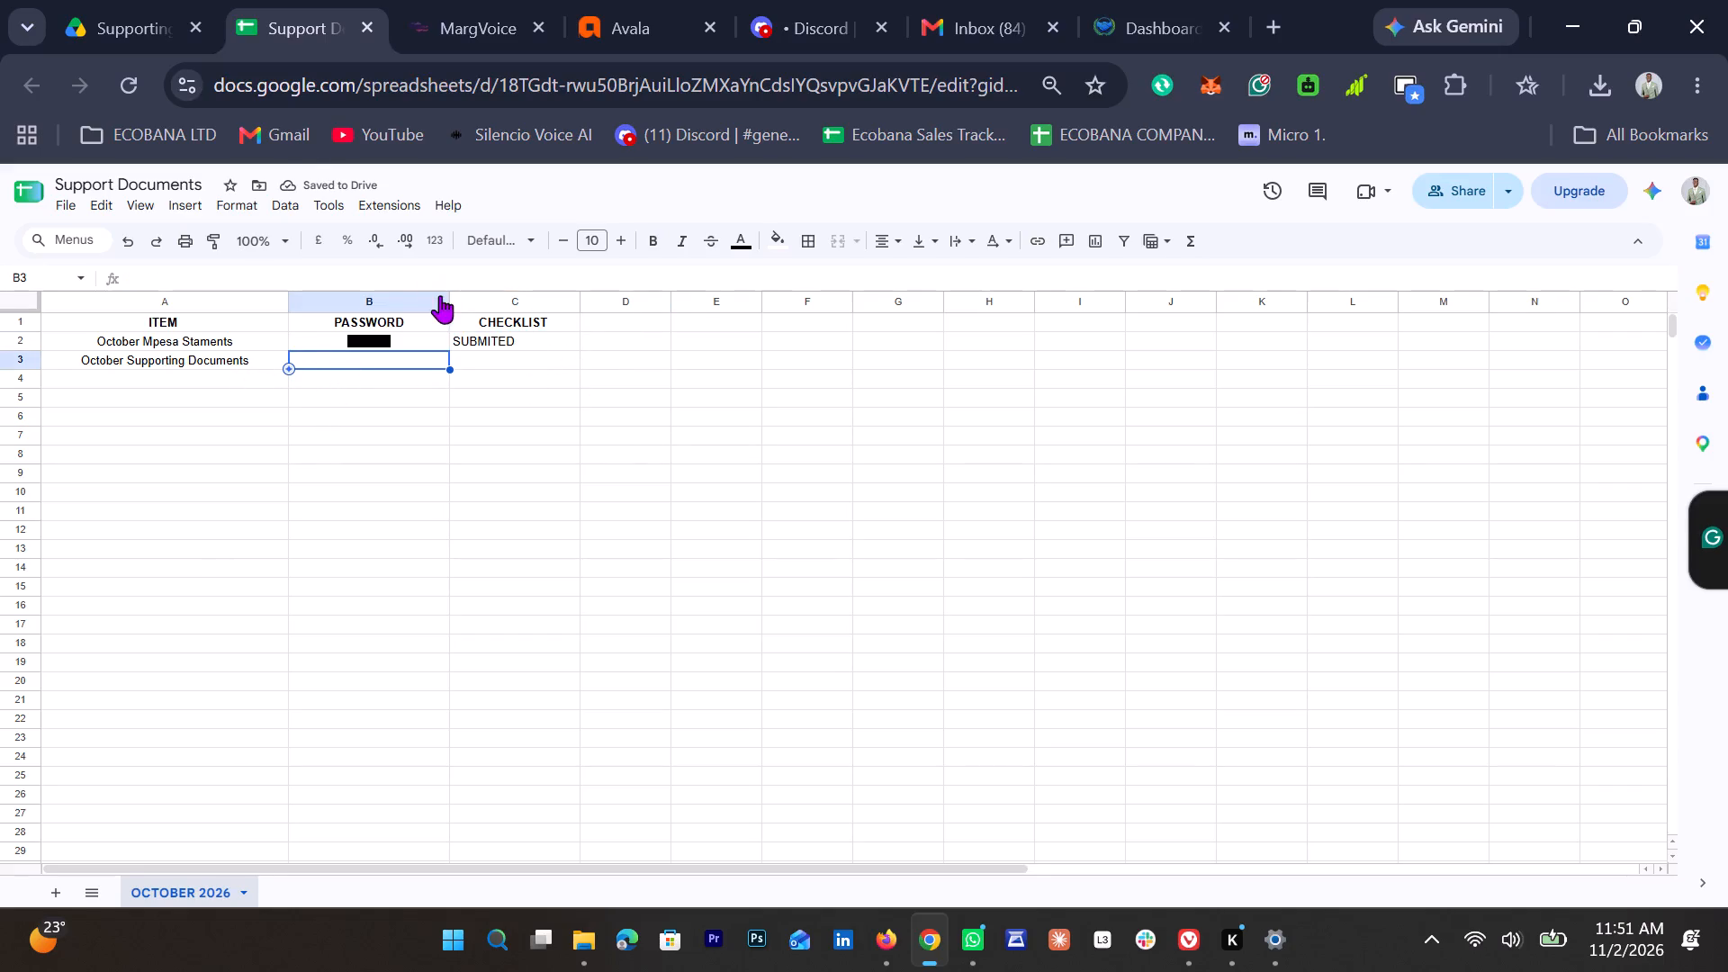
left_click_drag(446, 301, 500, 299)
left_click(582, 413)
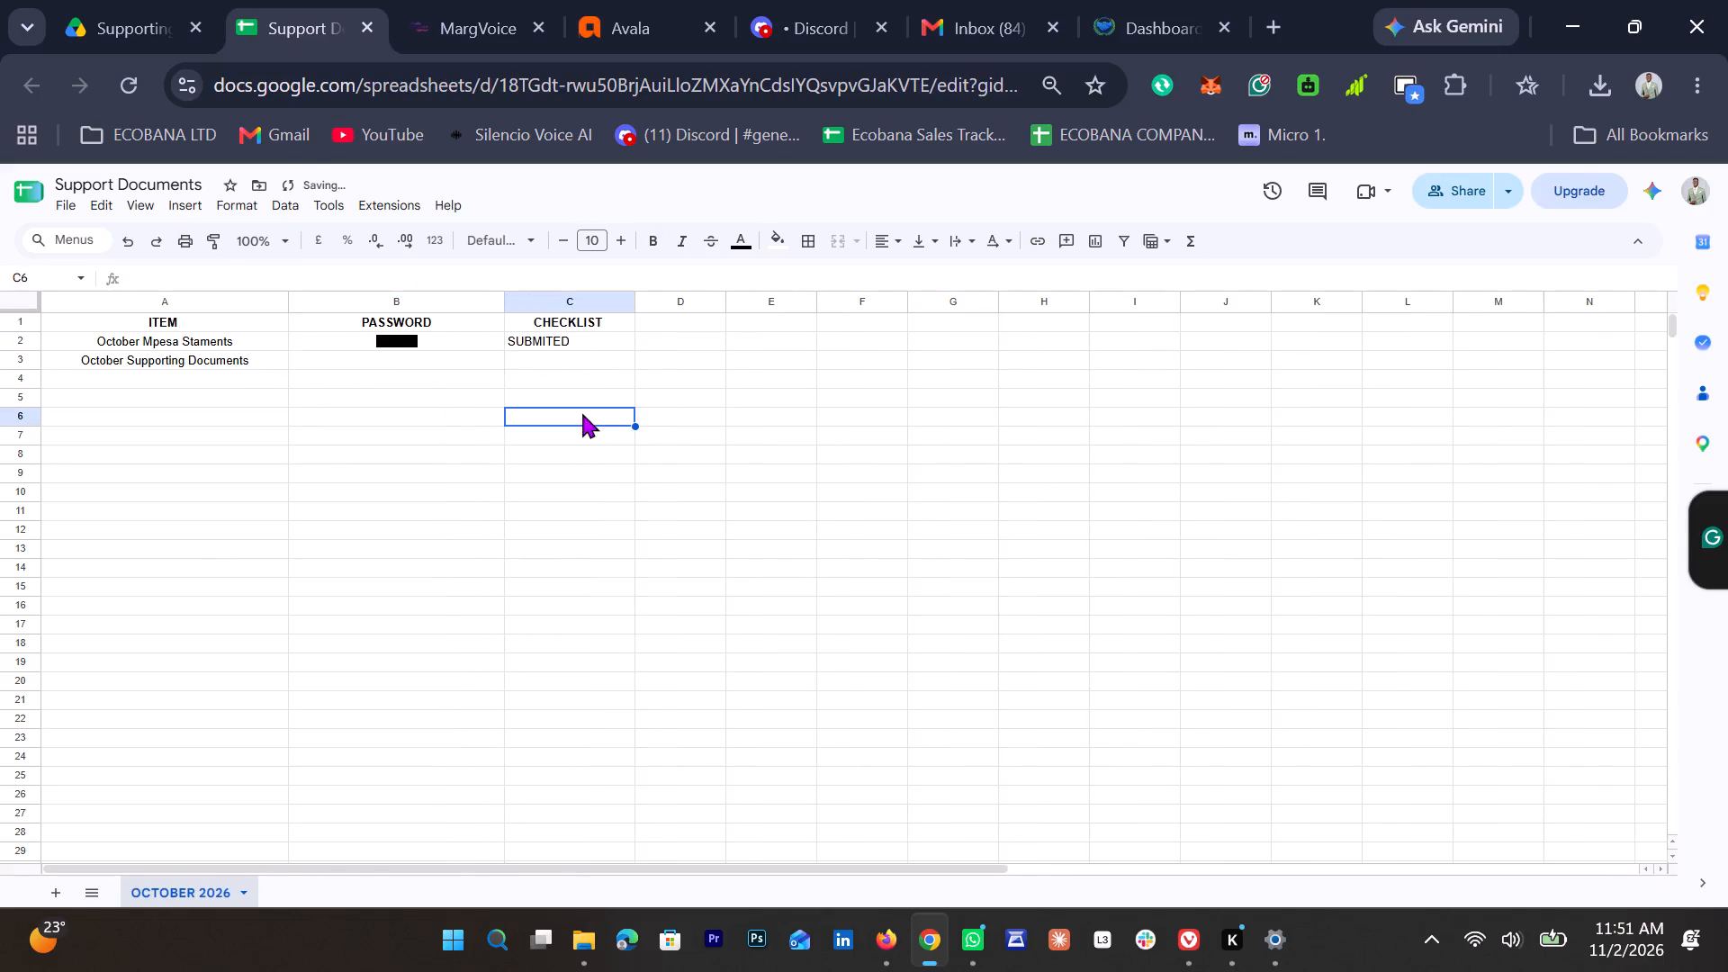
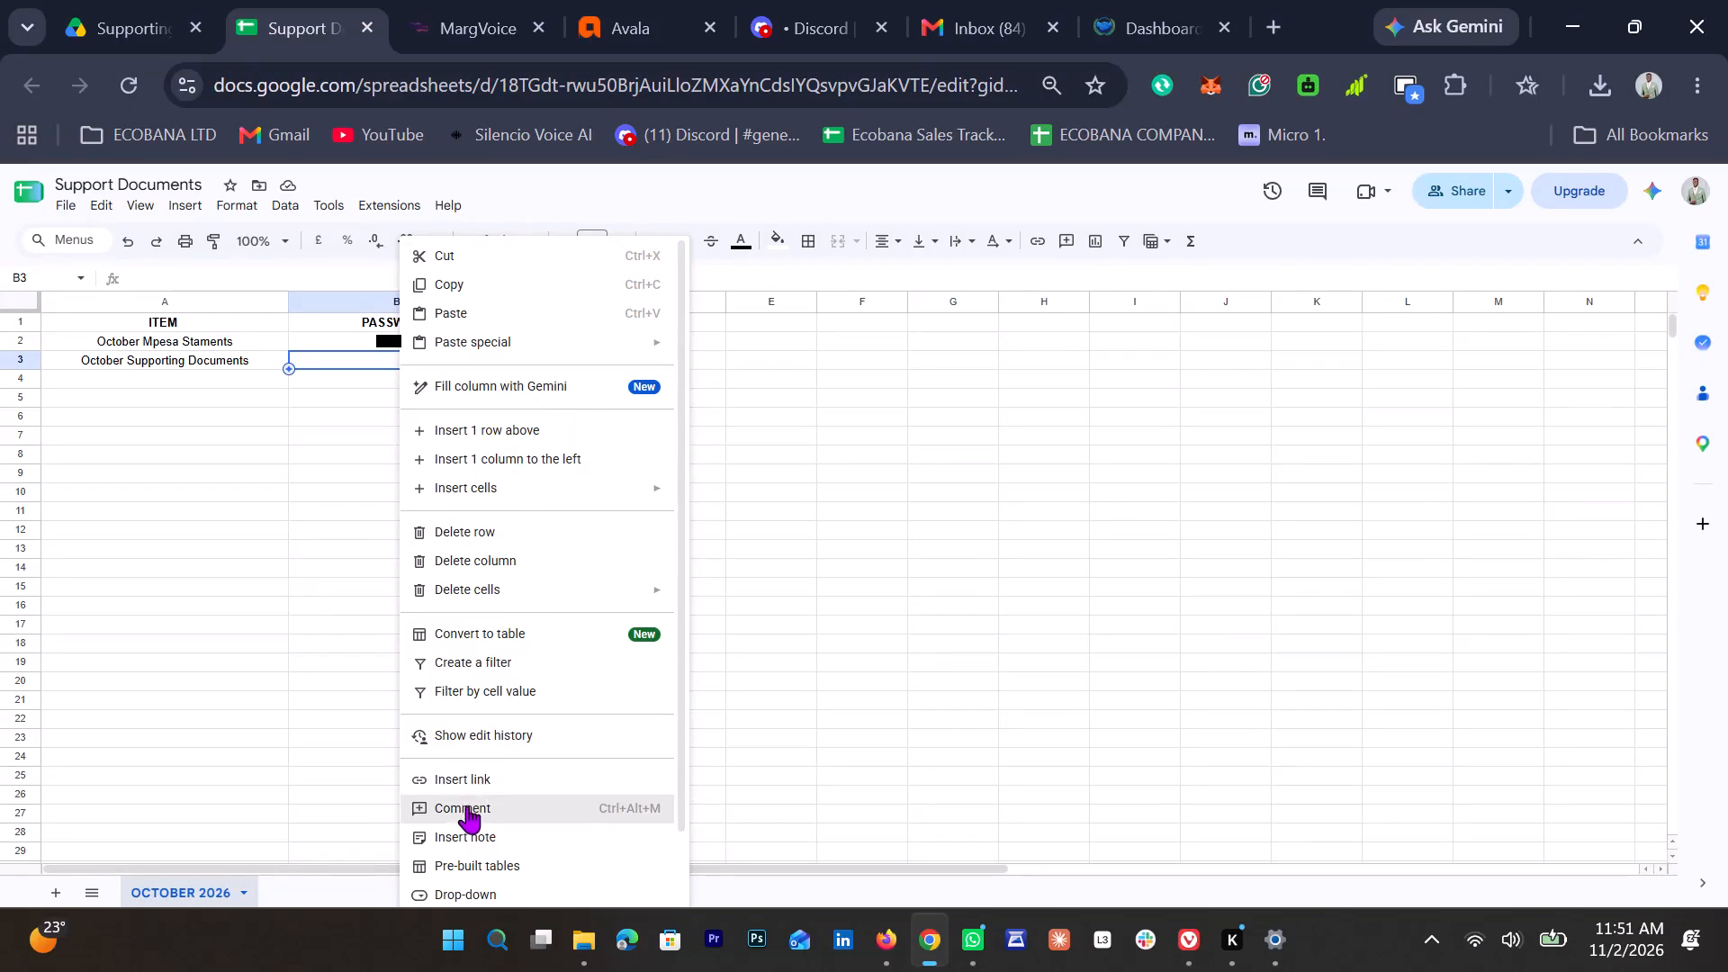
Insert a link to the copied Drive folder address in cell B3, with the display text October Supporting Documents.
left_click(471, 780)
left_click(357, 431)
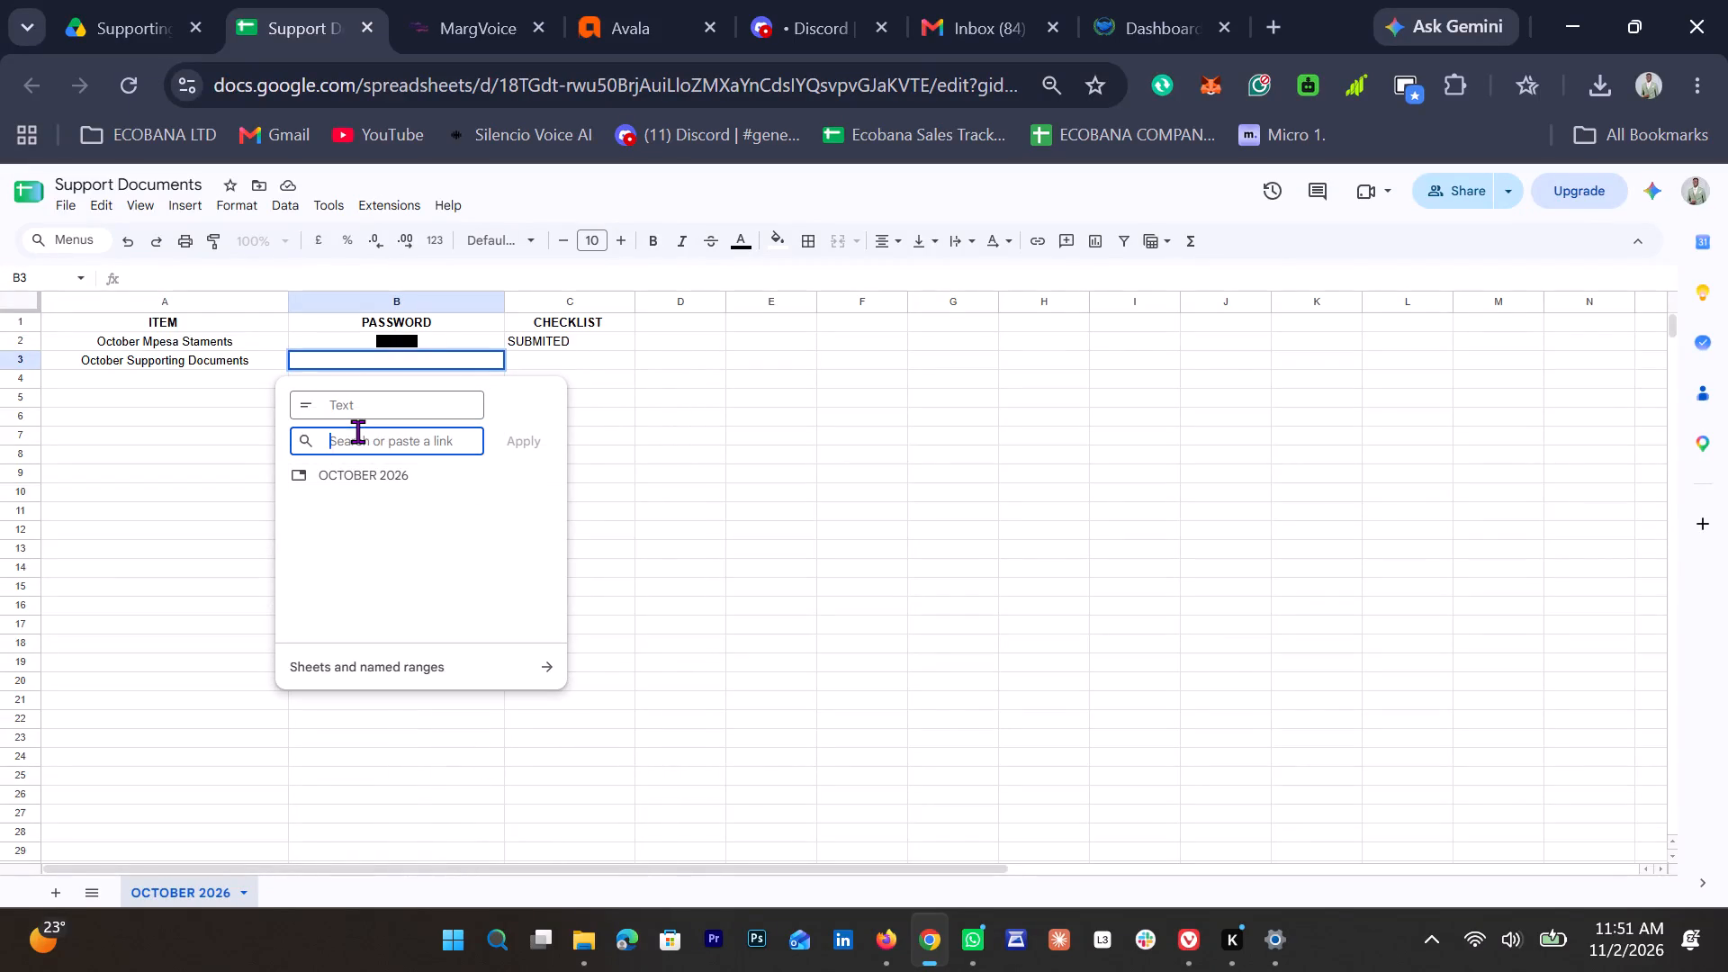
key("ctrl+v")
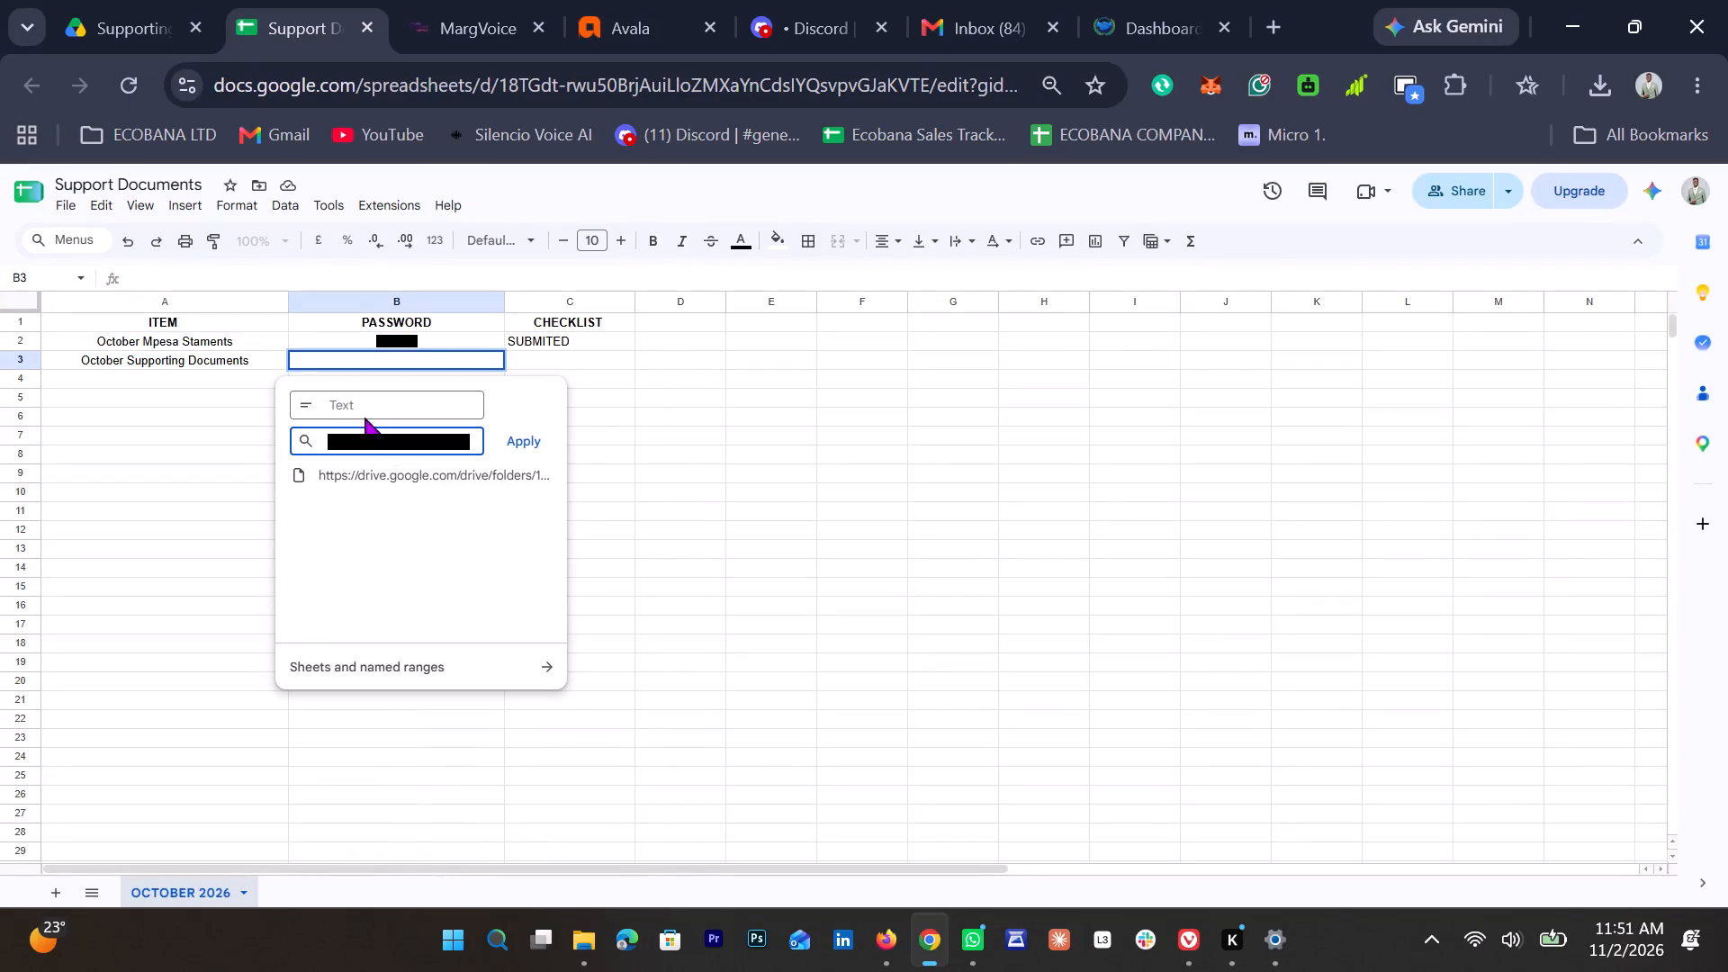
left_click(370, 403)
key("o")
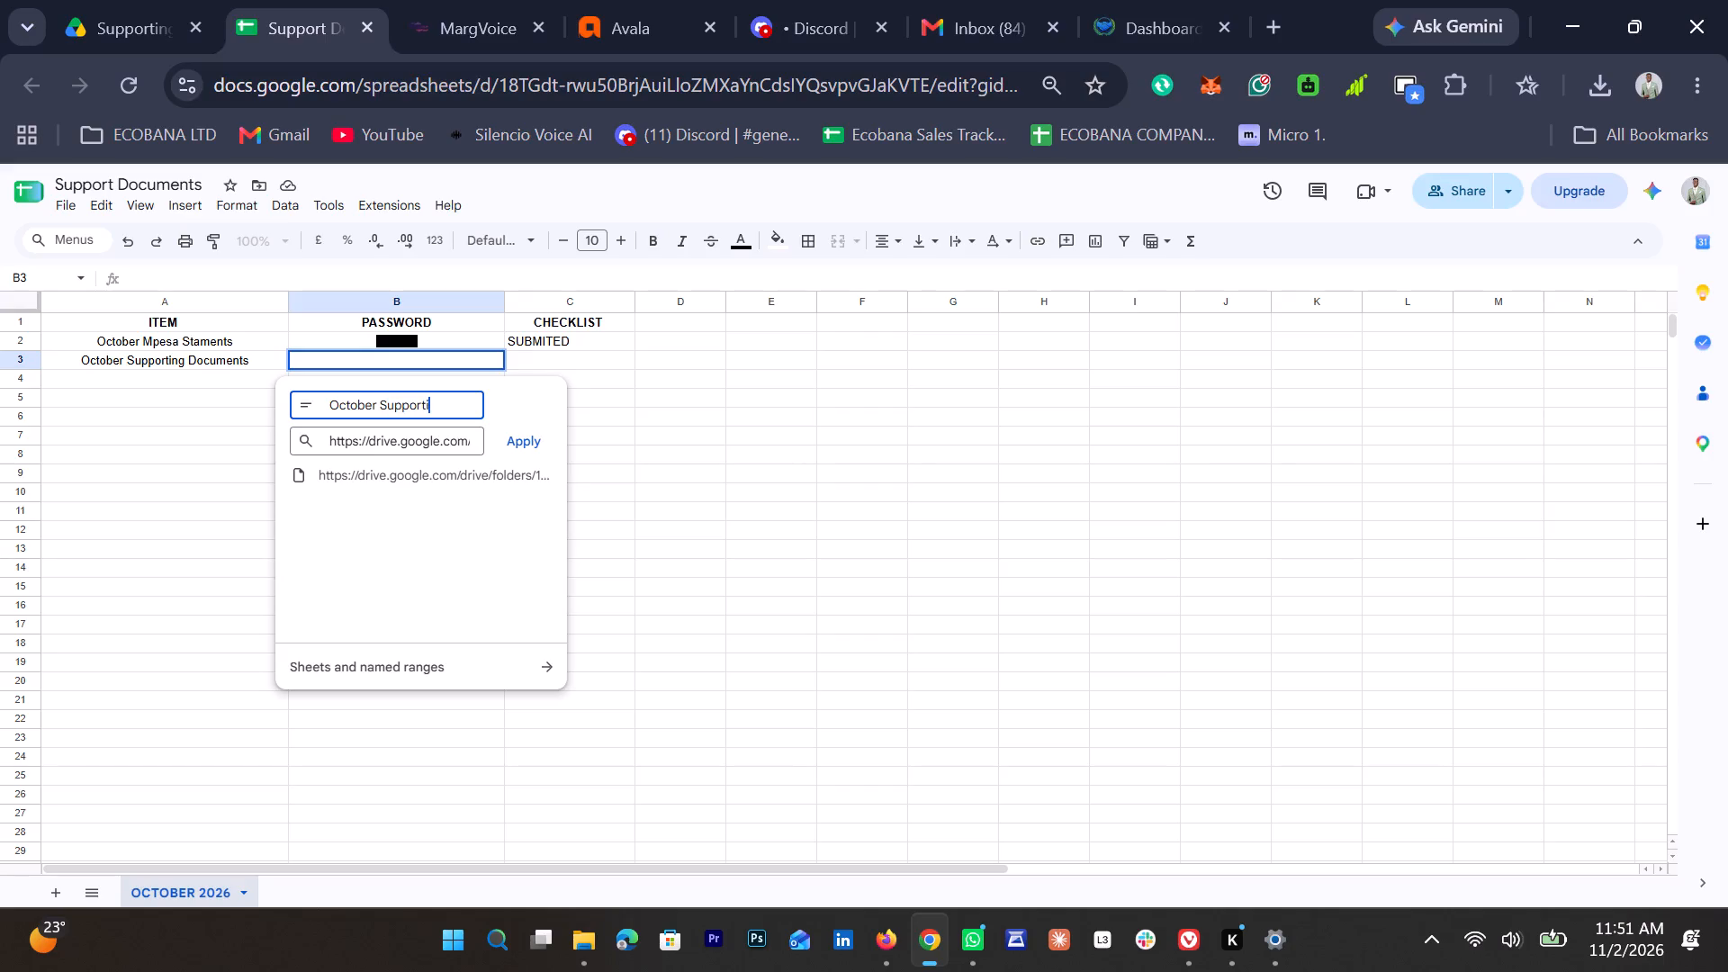
type("ocuments")
key("space")
left_click(524, 437)
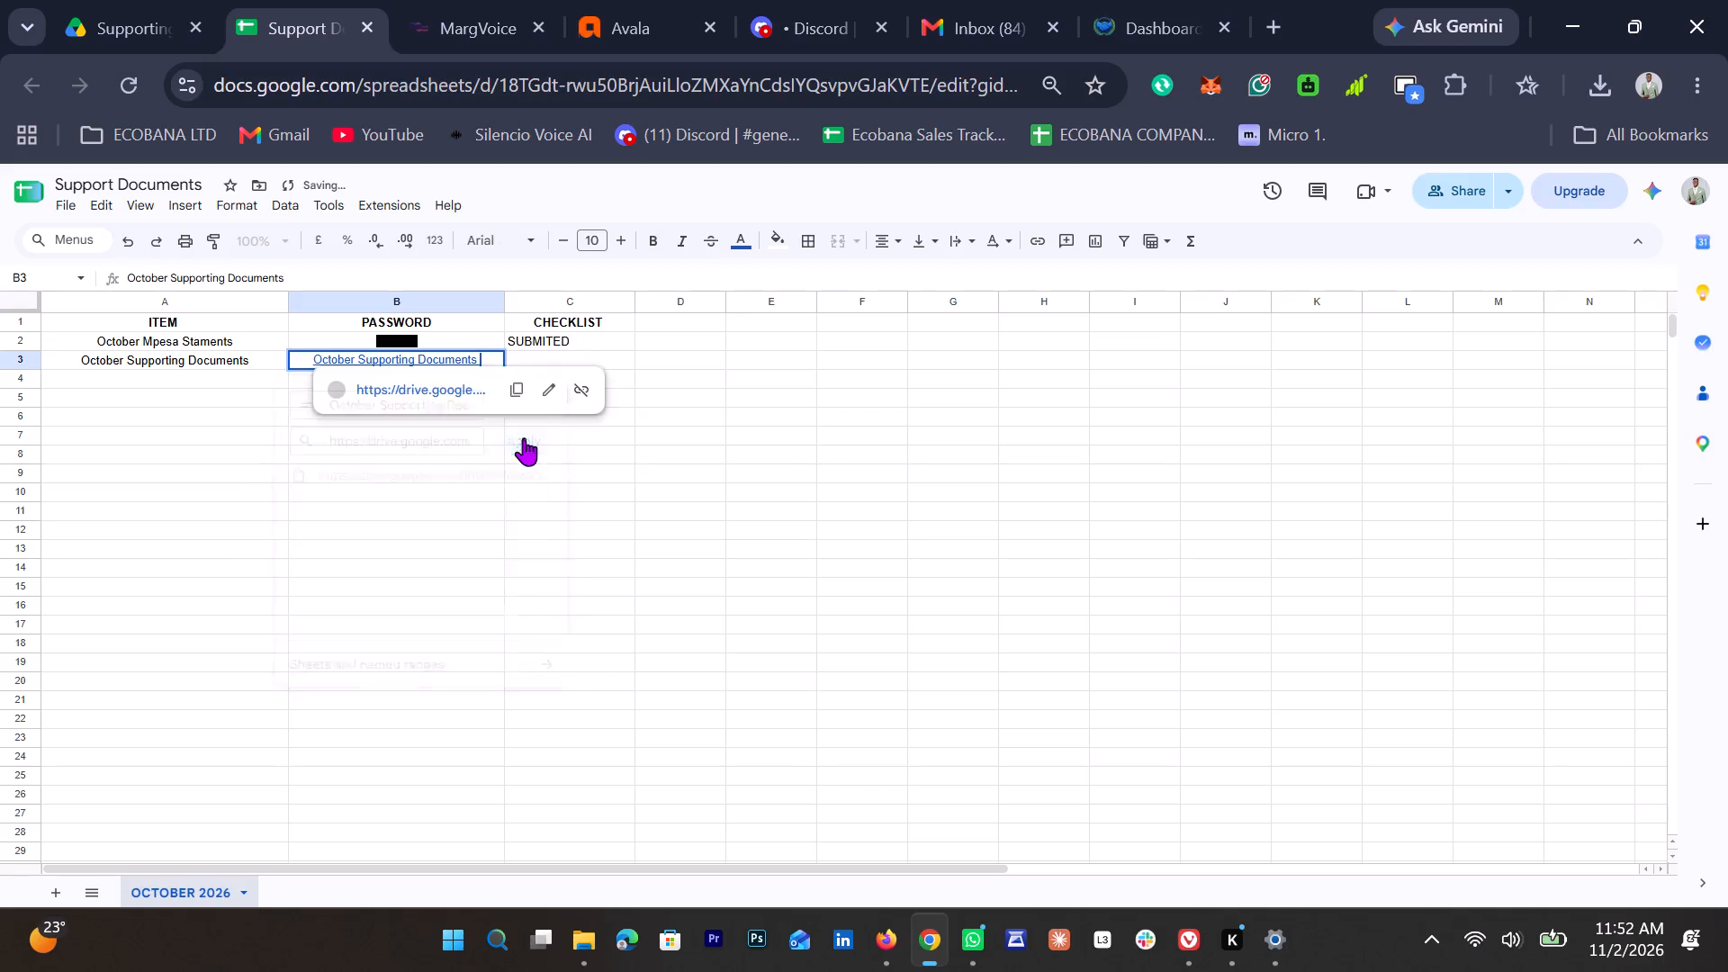
left_click(745, 459)
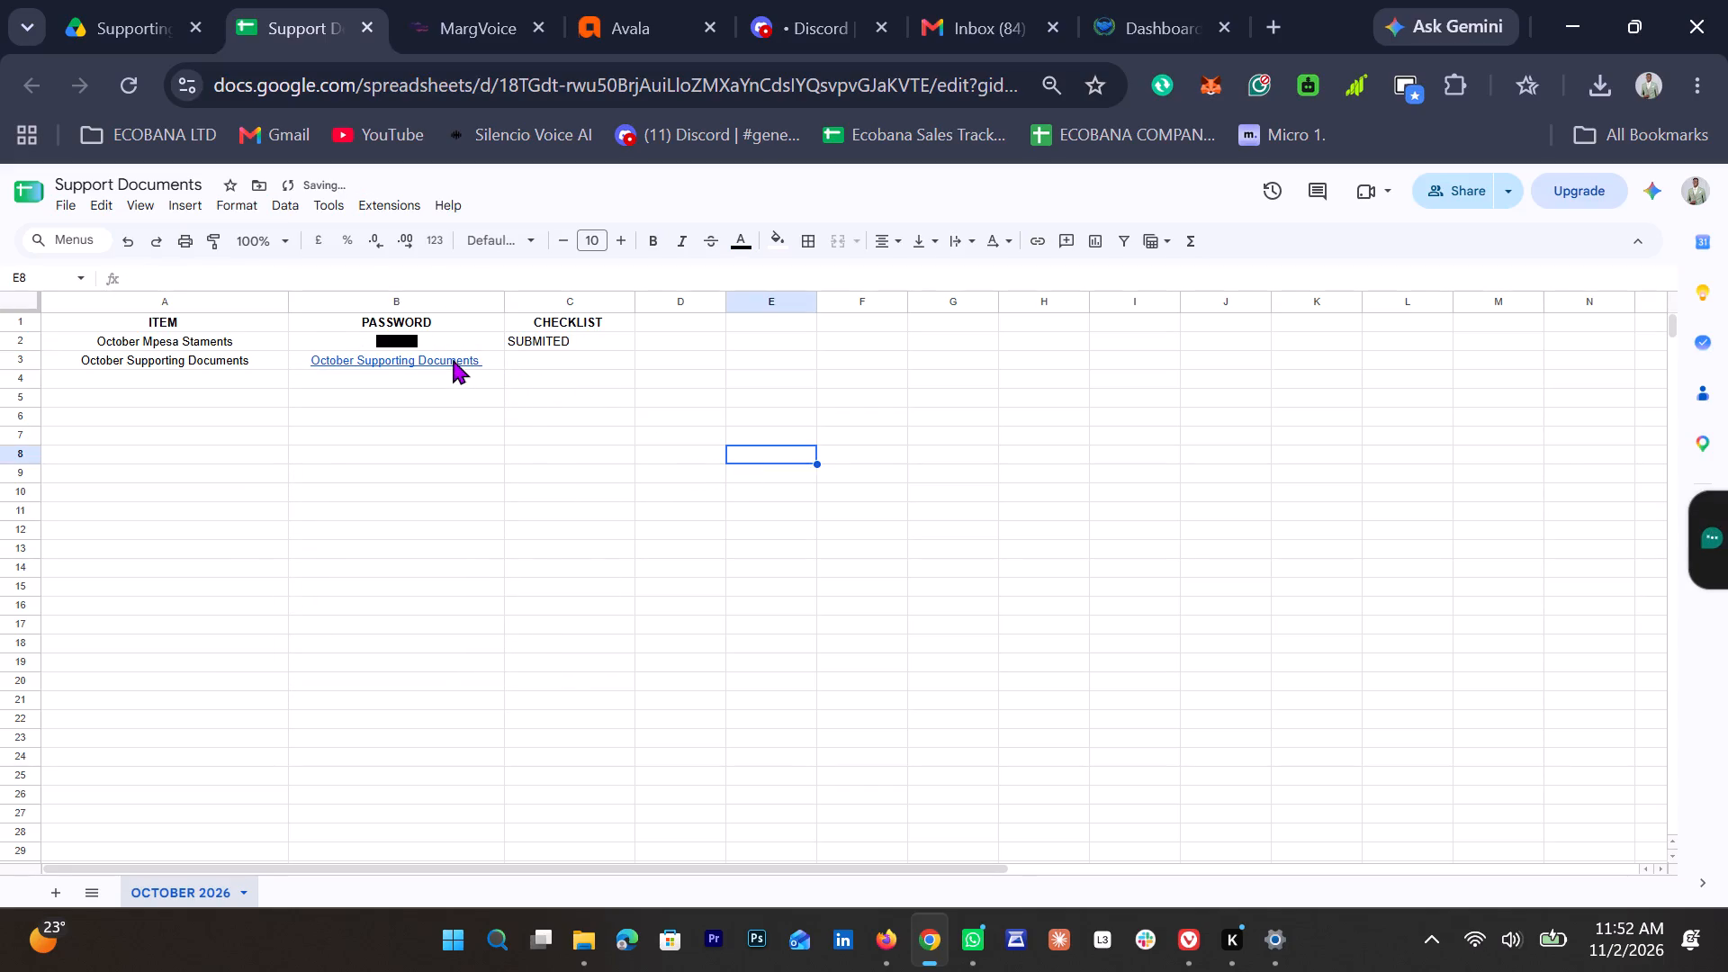
Open the Drive folder linked in cell B3 to check the link.
left_click(453, 359)
left_click(417, 457)
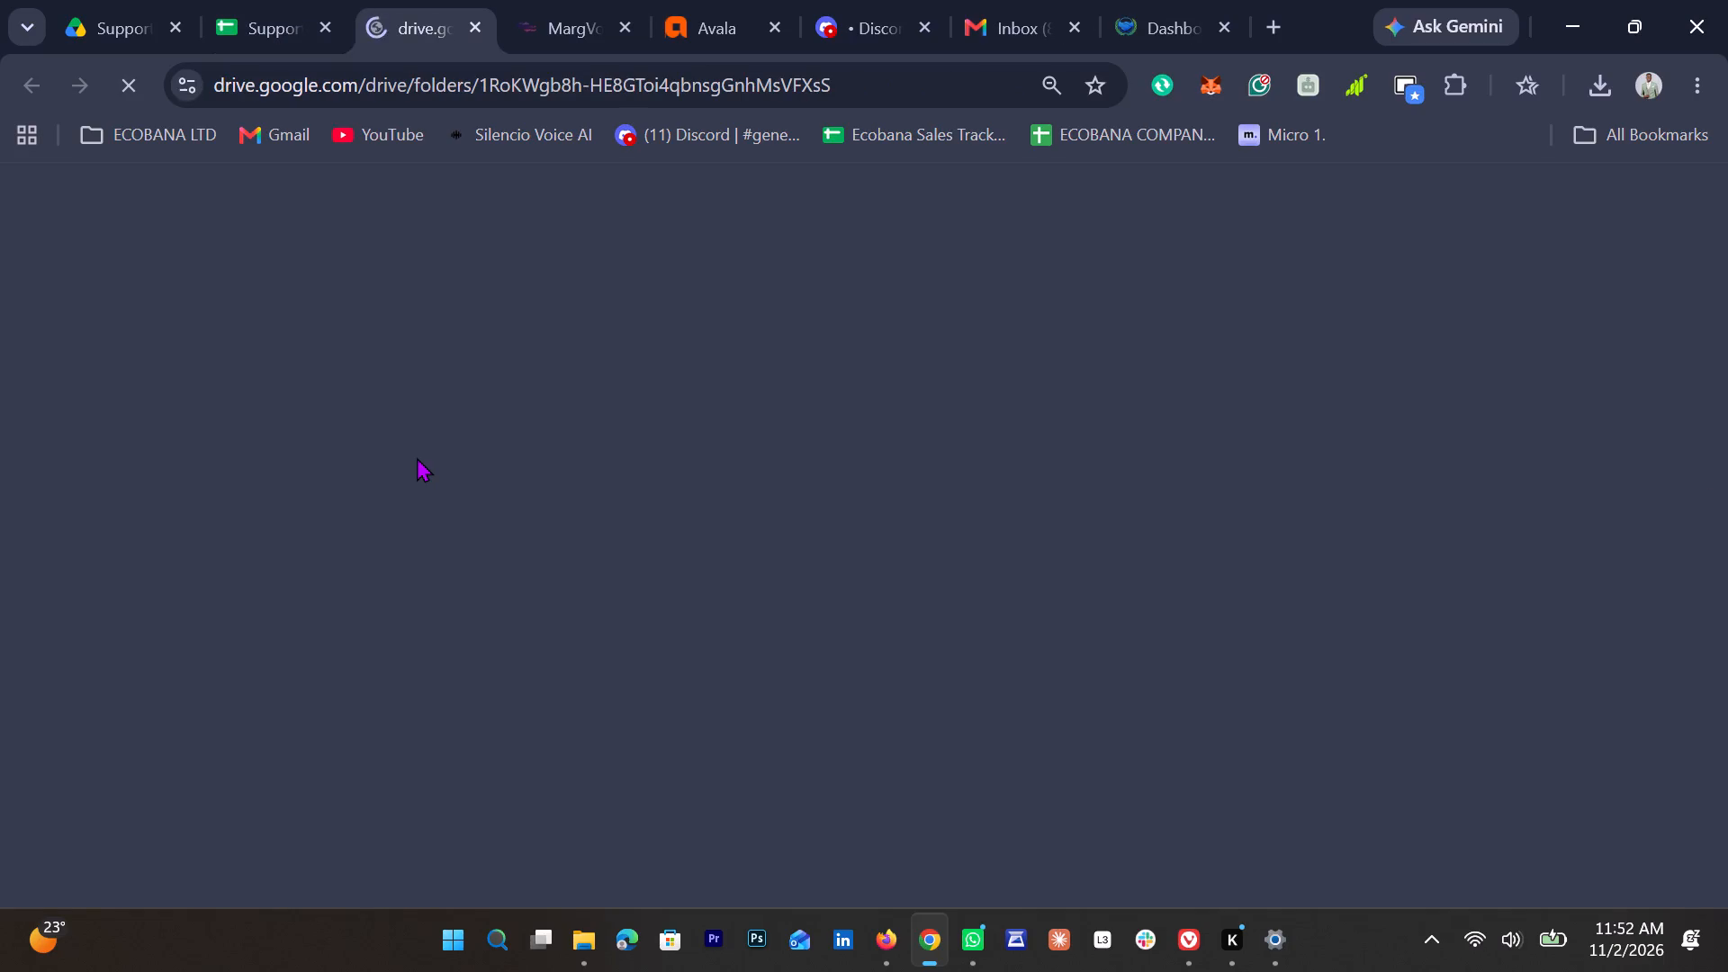
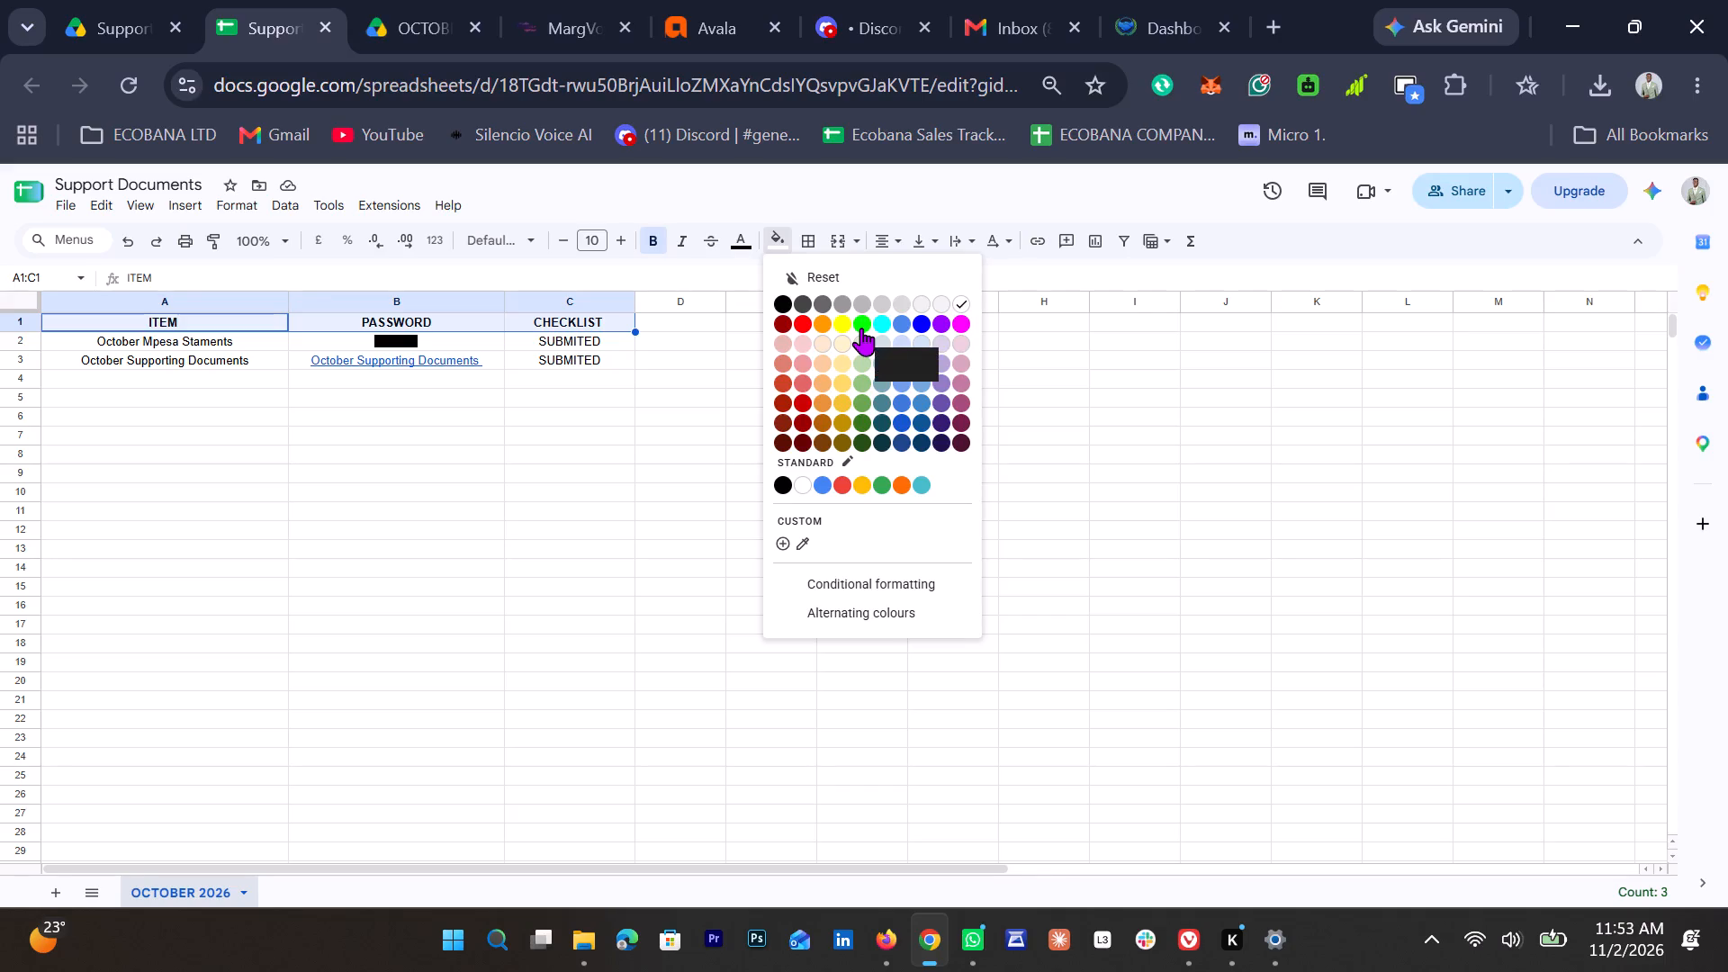
Fill the header cells A1:C1 of the OCTOBER 2026 sheet with the standard green colour.
left_click(885, 487)
left_click(714, 434)
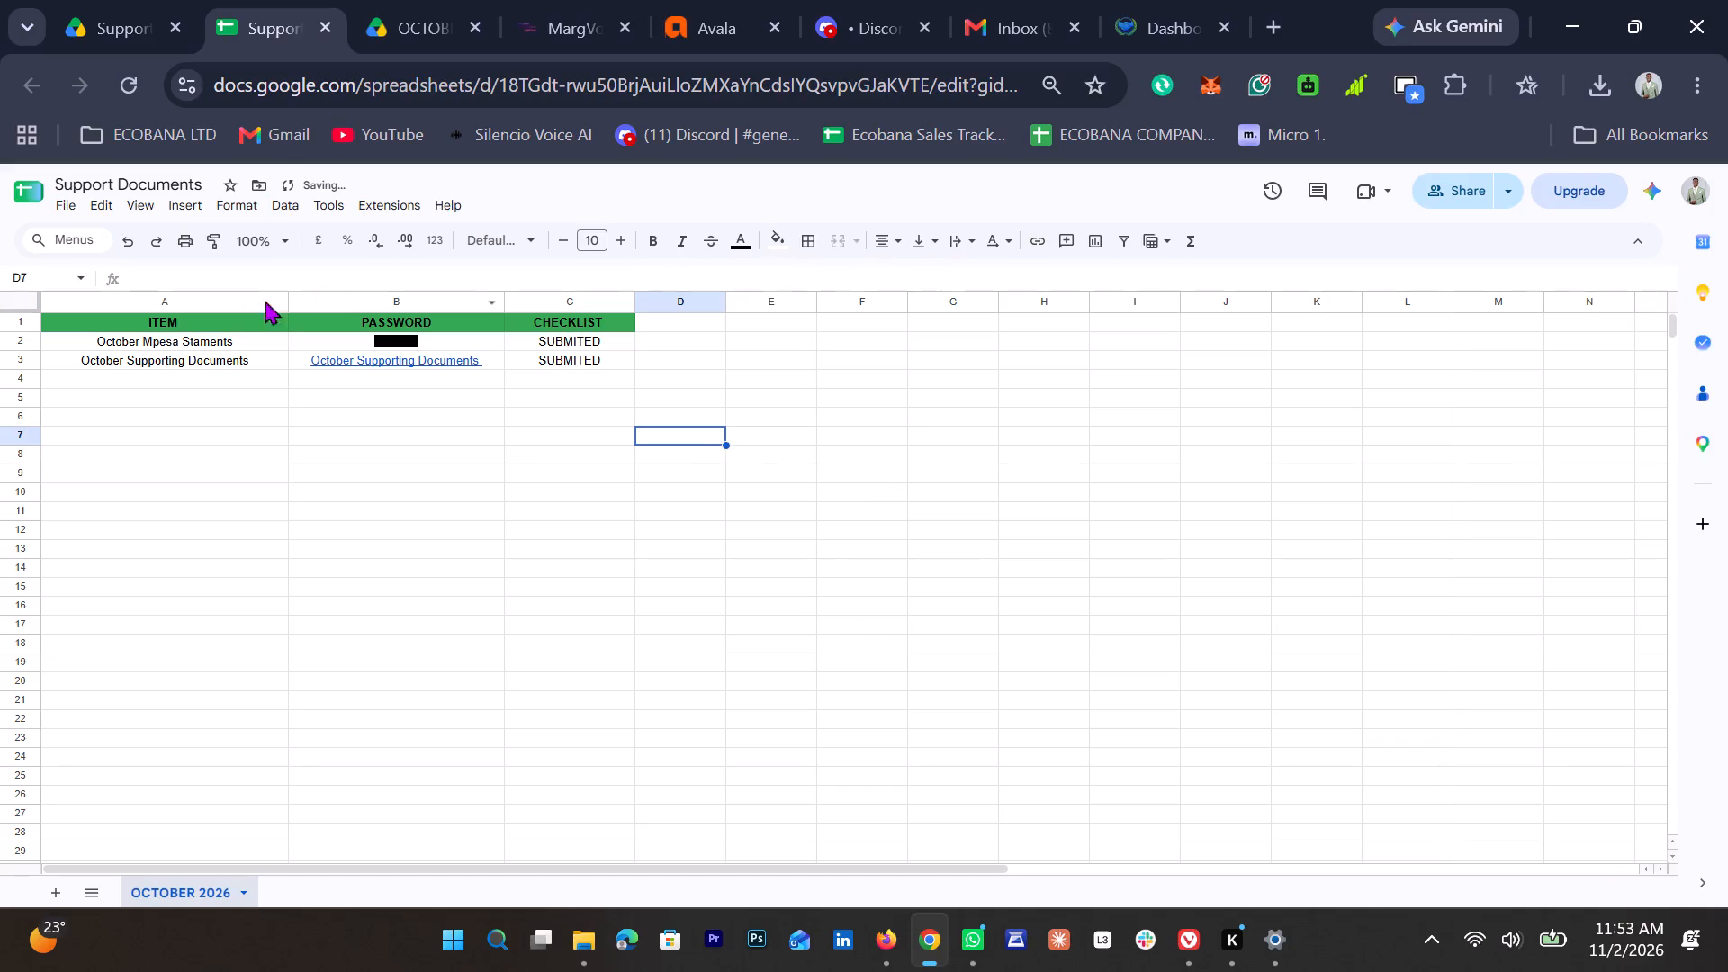
Open the text colour choices for the ITEM, PASSWORD and CHECKLIST header cells A1:C1.
left_click(225, 328)
left_click_drag(211, 322, 501, 329)
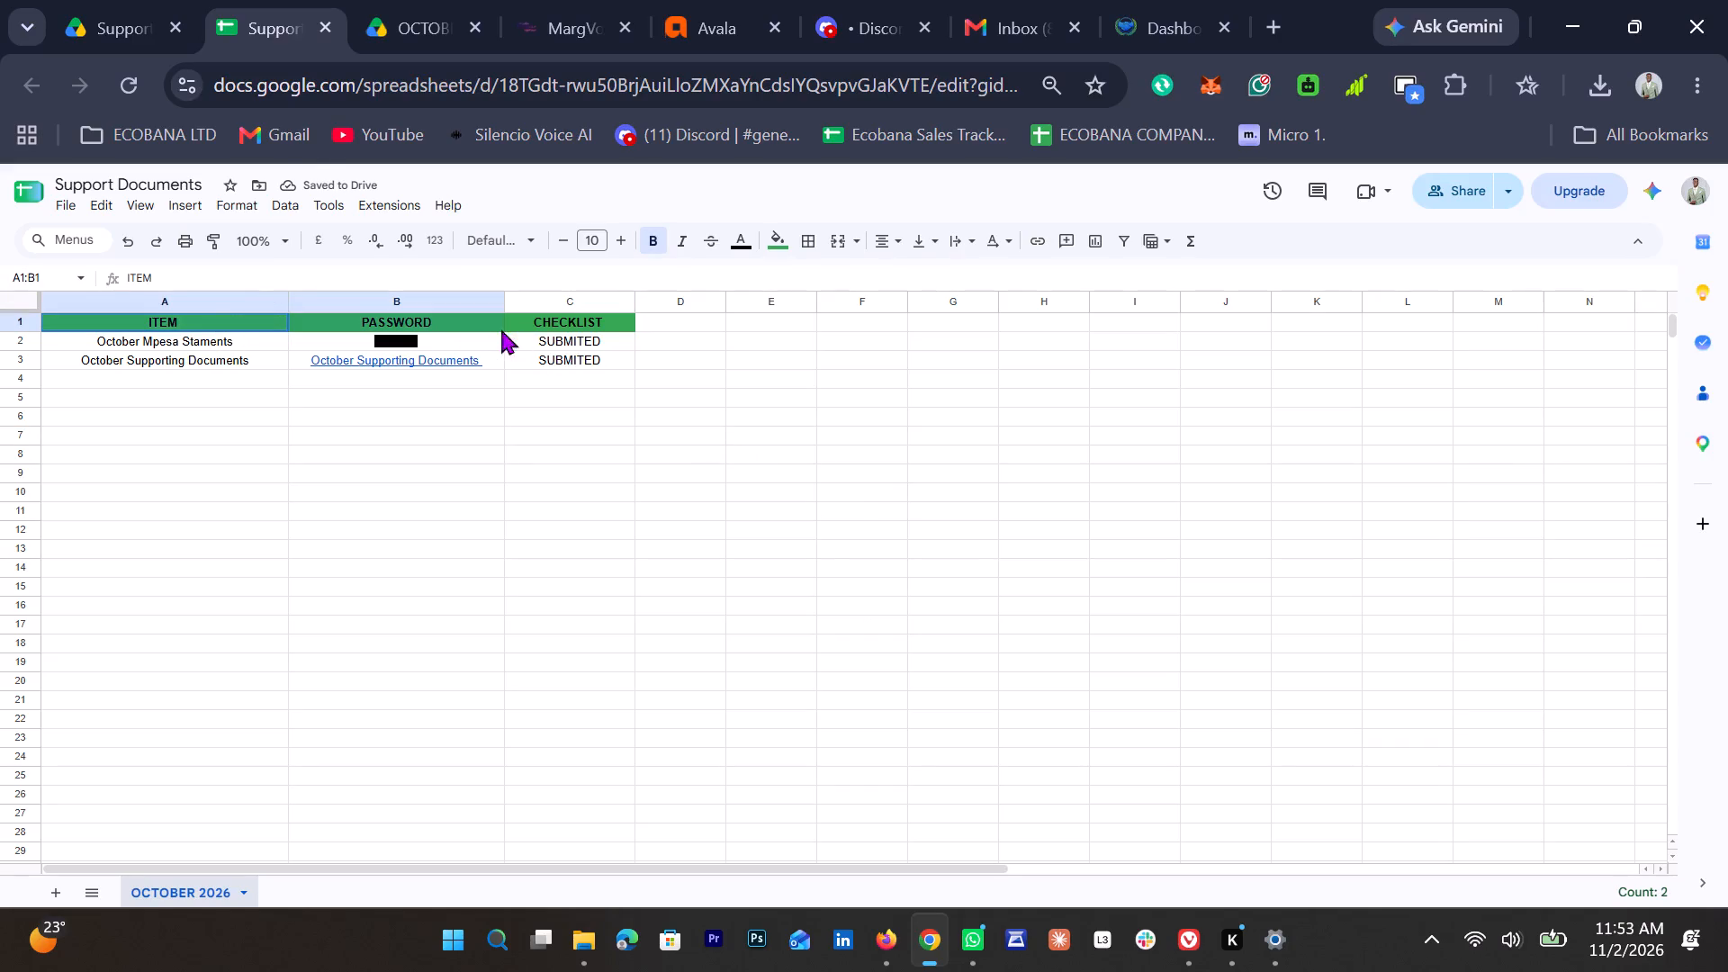
left_click_drag(501, 329, 579, 332)
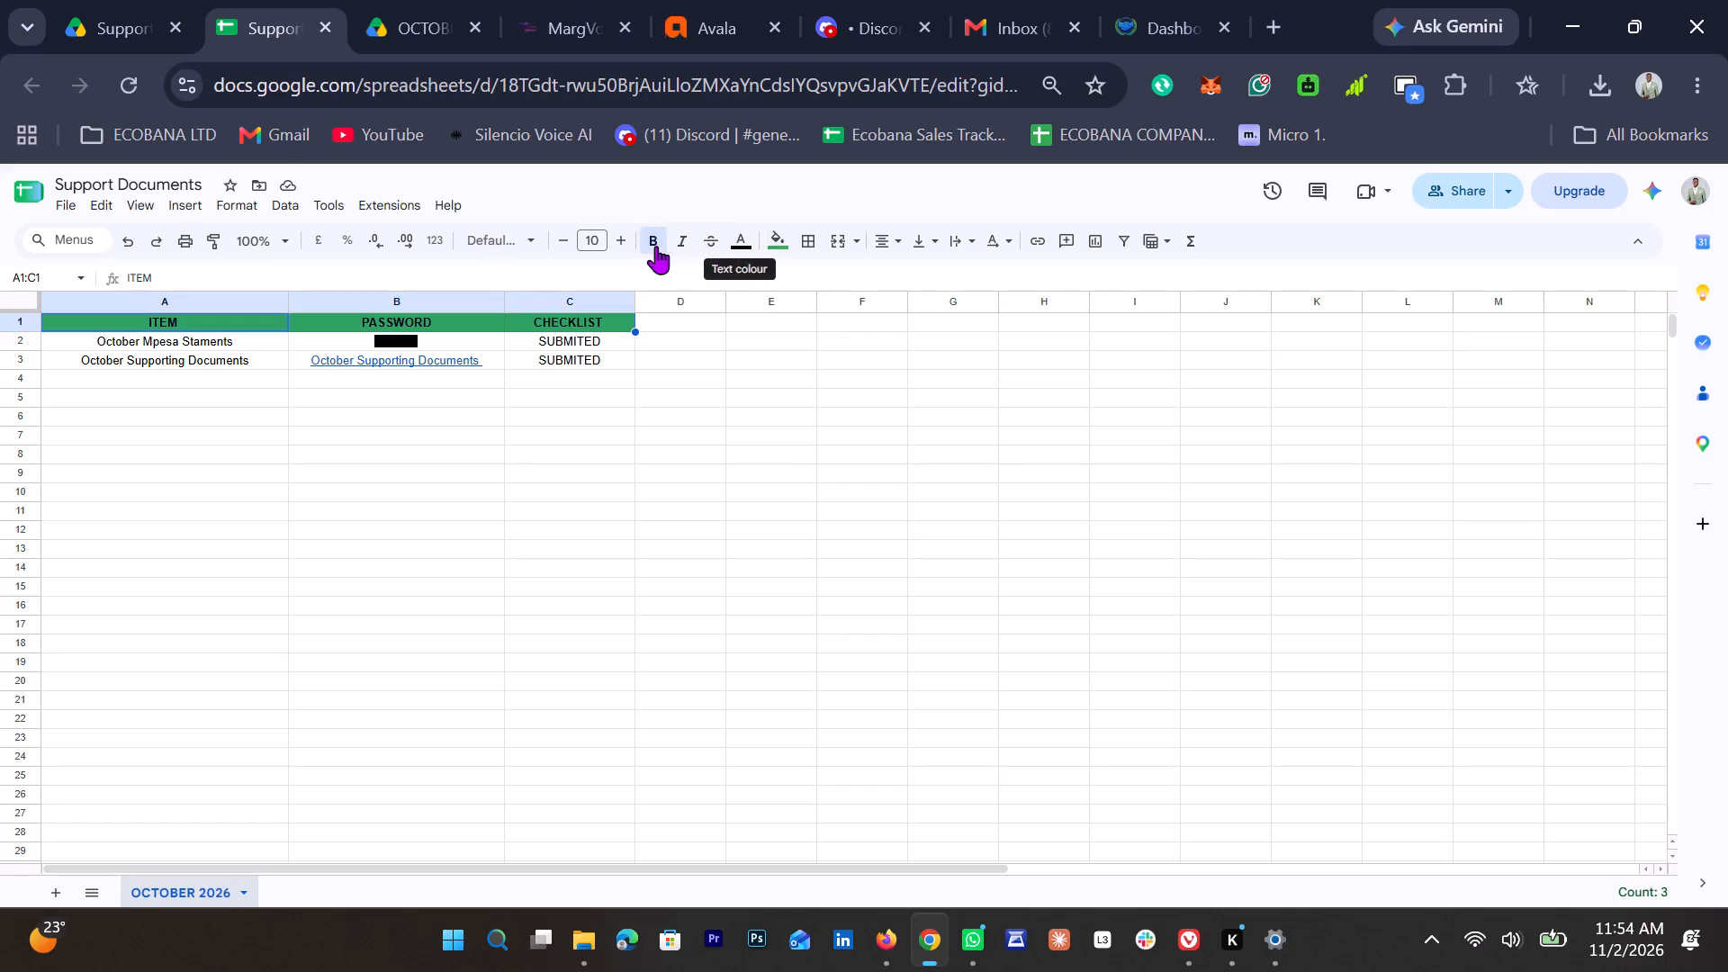
left_click(741, 245)
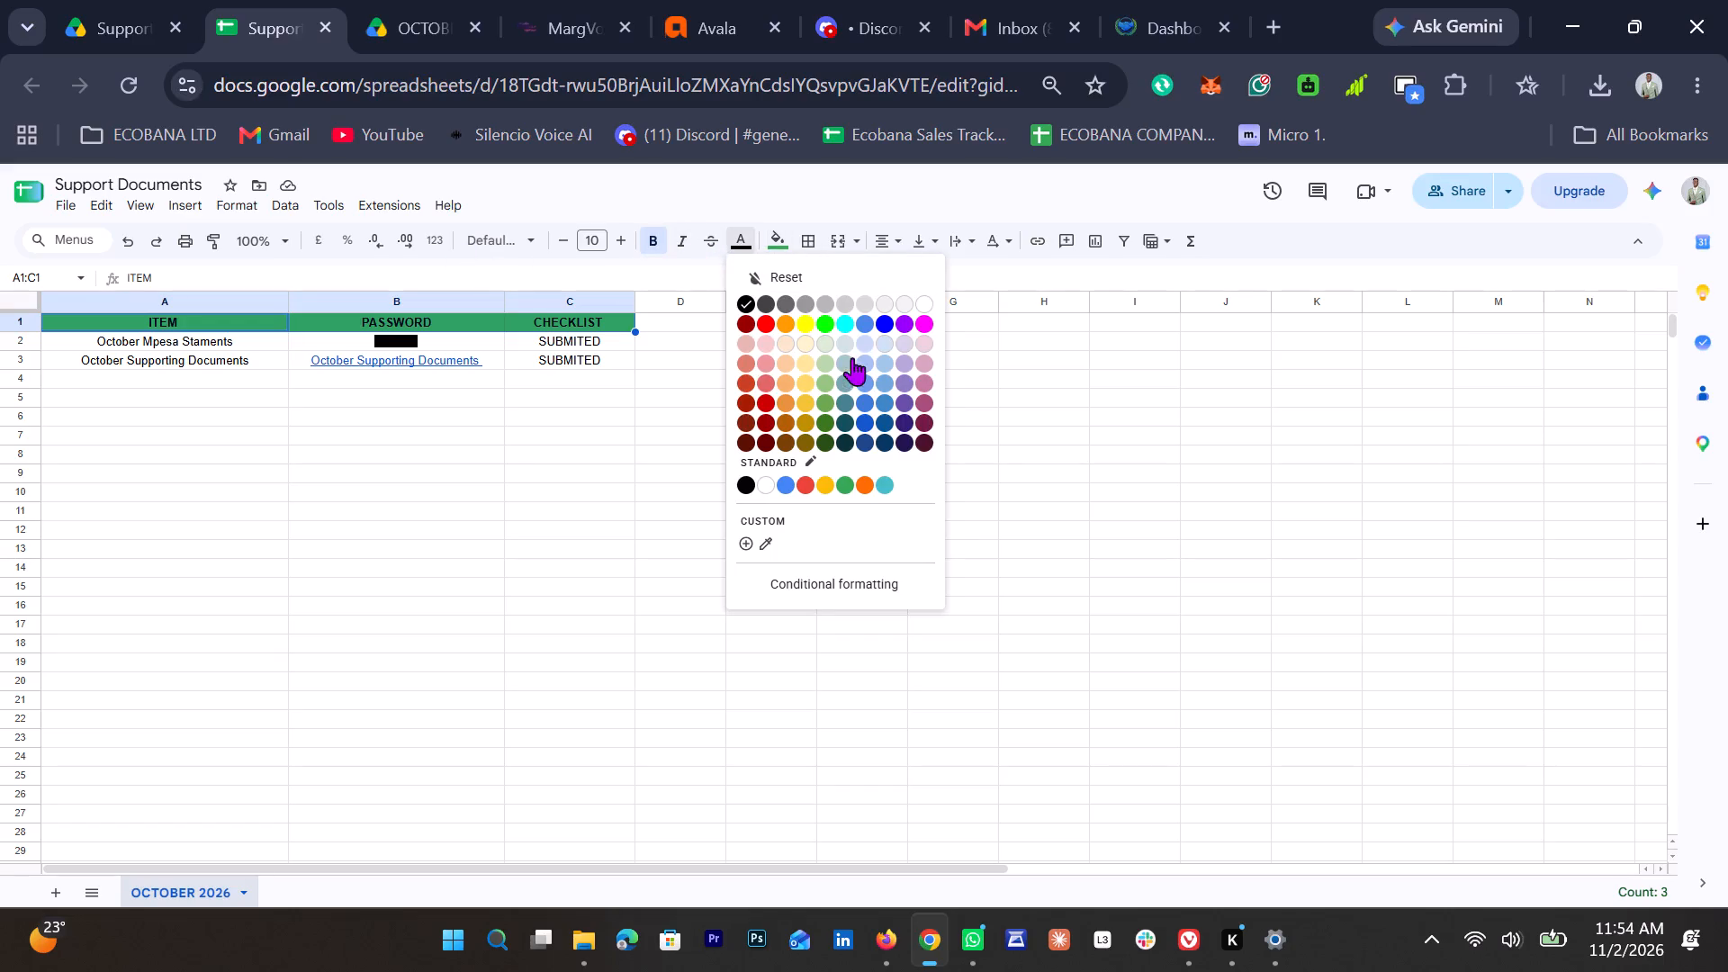
Set the text colour of the header cells ITEM, PASSWORD and CHECKLIST in row 1 to white.
left_click(765, 486)
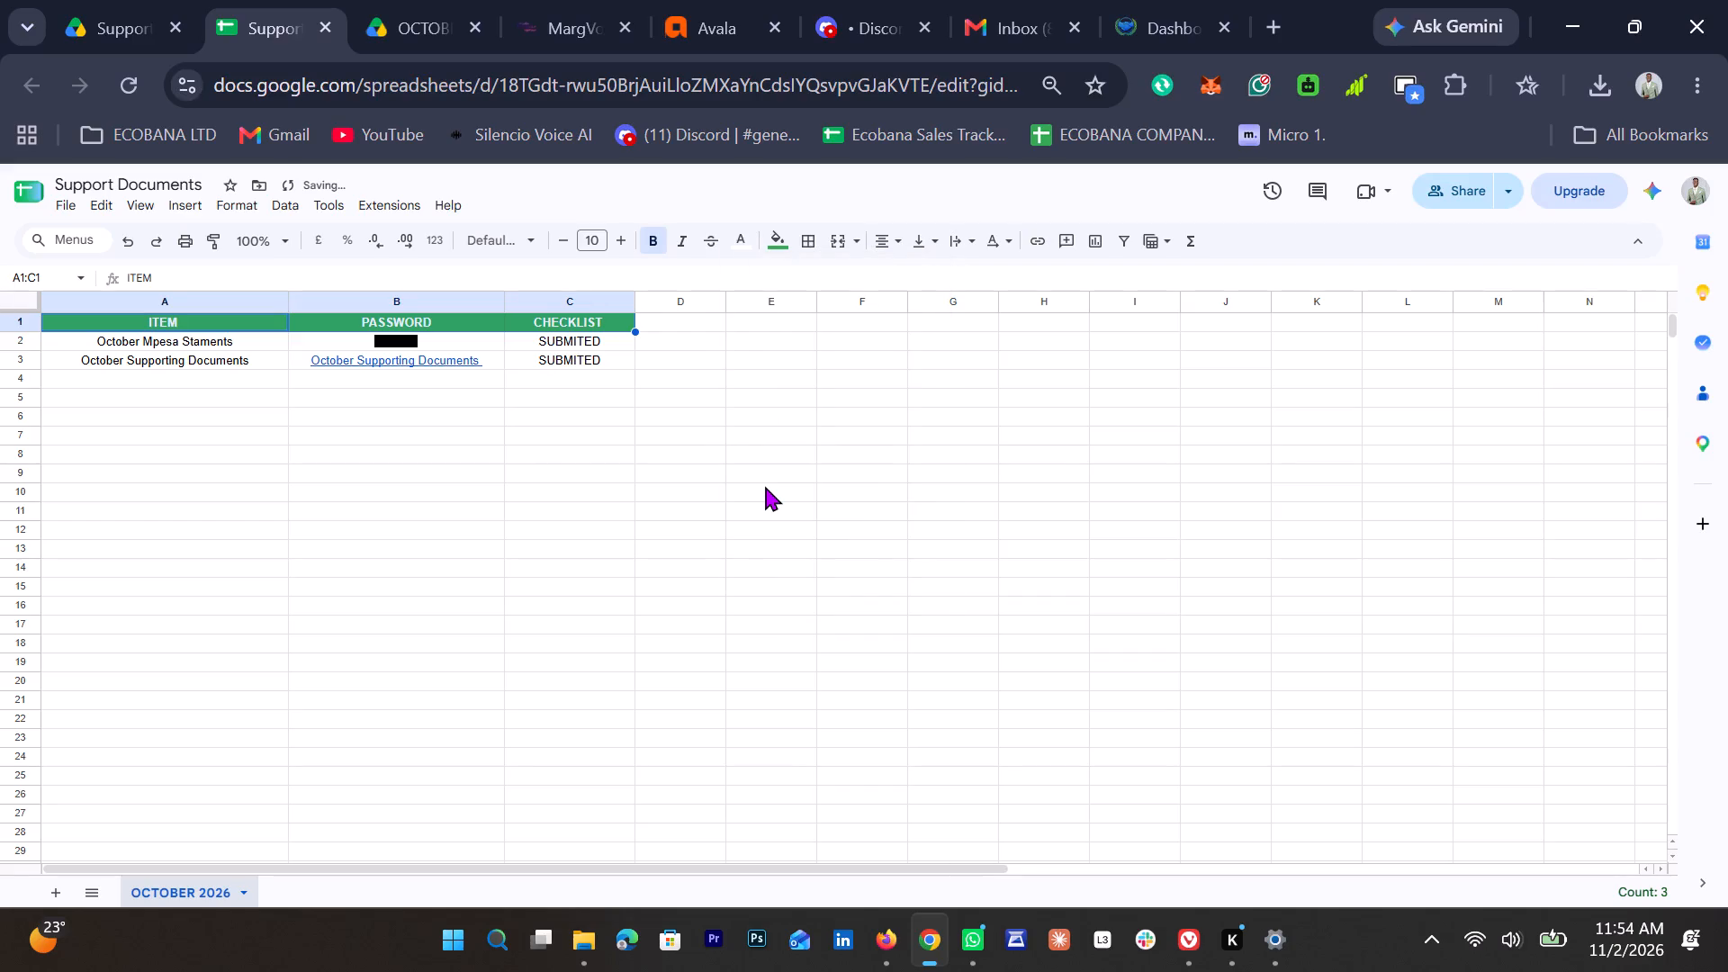
left_click(535, 442)
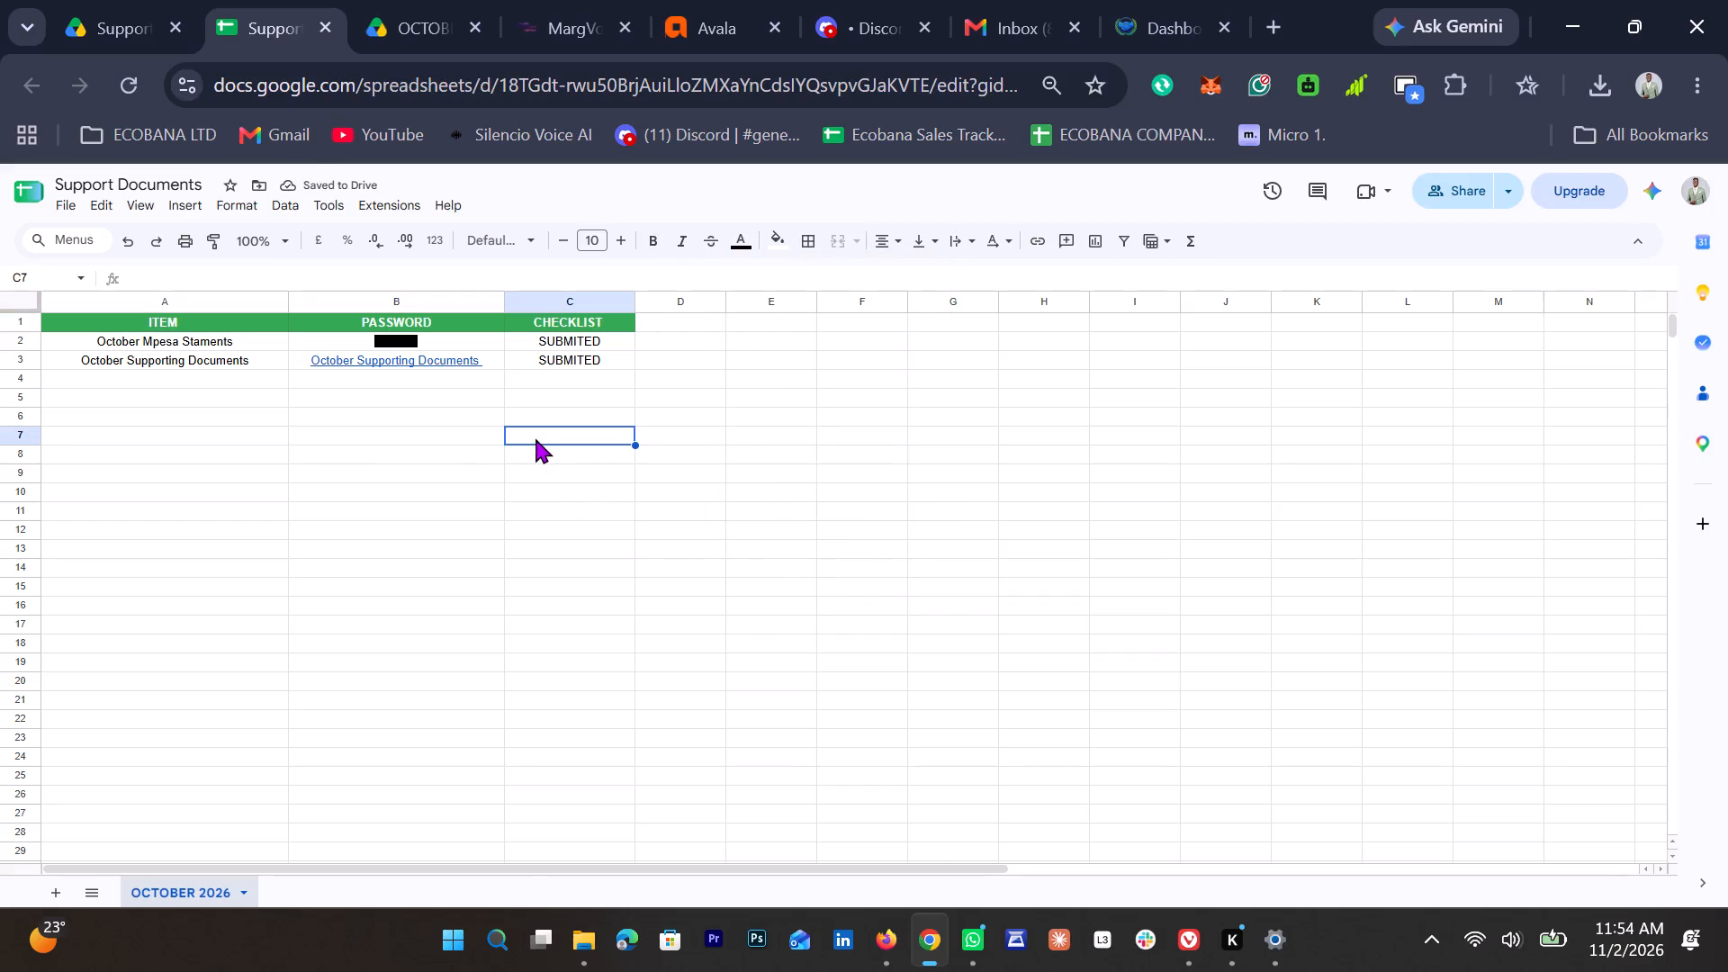